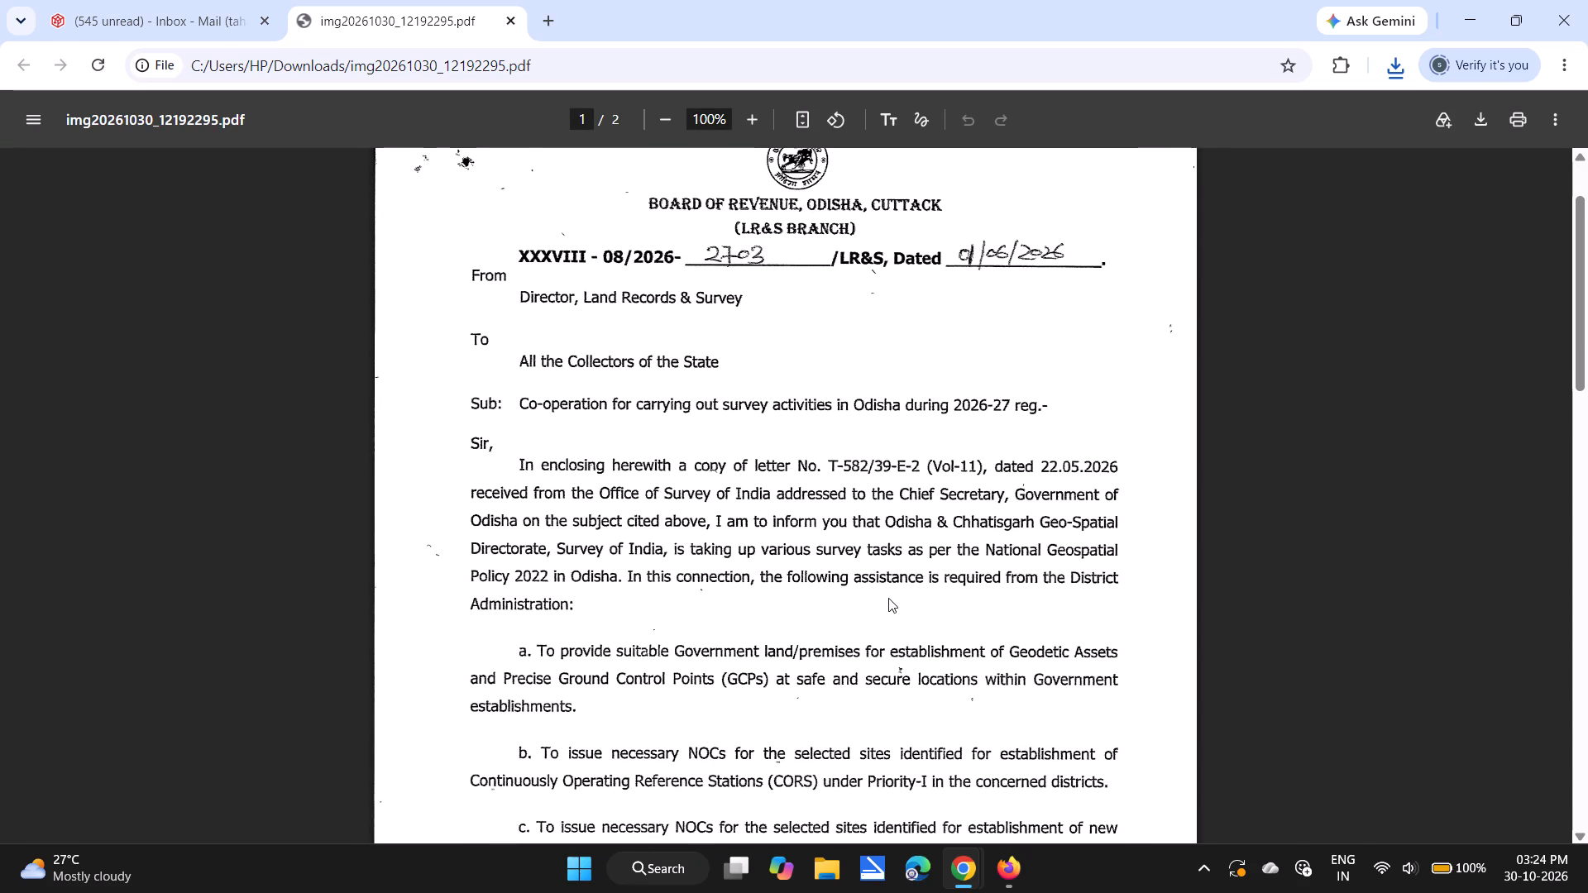
Read through the Board of Revenue letter on co-operation for survey activities, down to the forwarding memos on its last page.
{"action": "scroll", "coordinate": [888, 598], "scroll_direction": "down", "scroll_amount": 4}
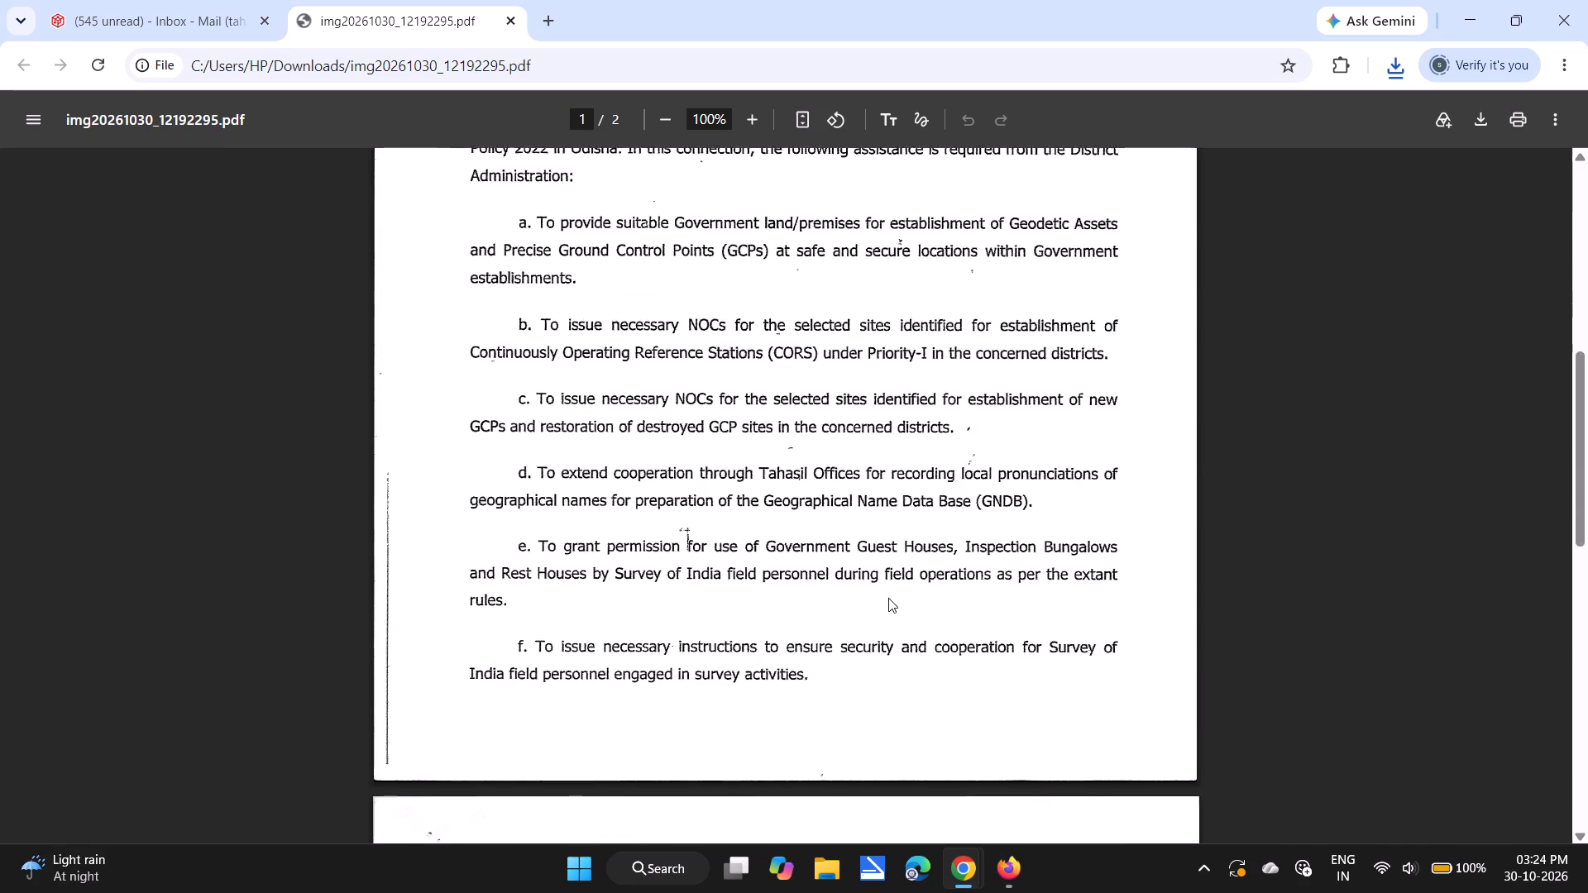
{"action": "scroll", "coordinate": [888, 598], "scroll_direction": "down", "scroll_amount": 10}
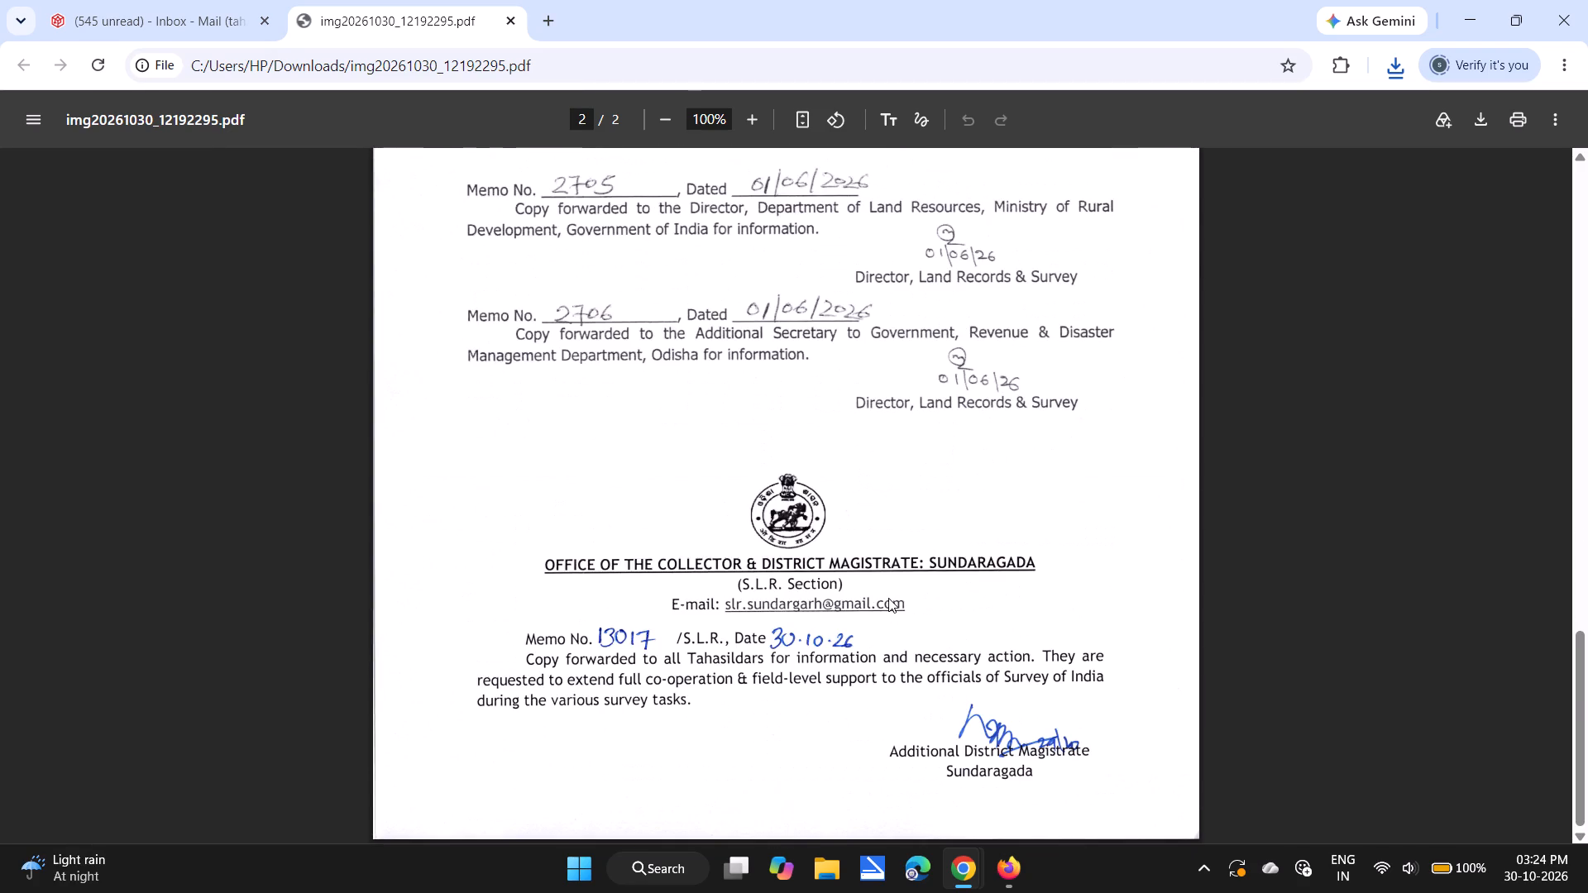
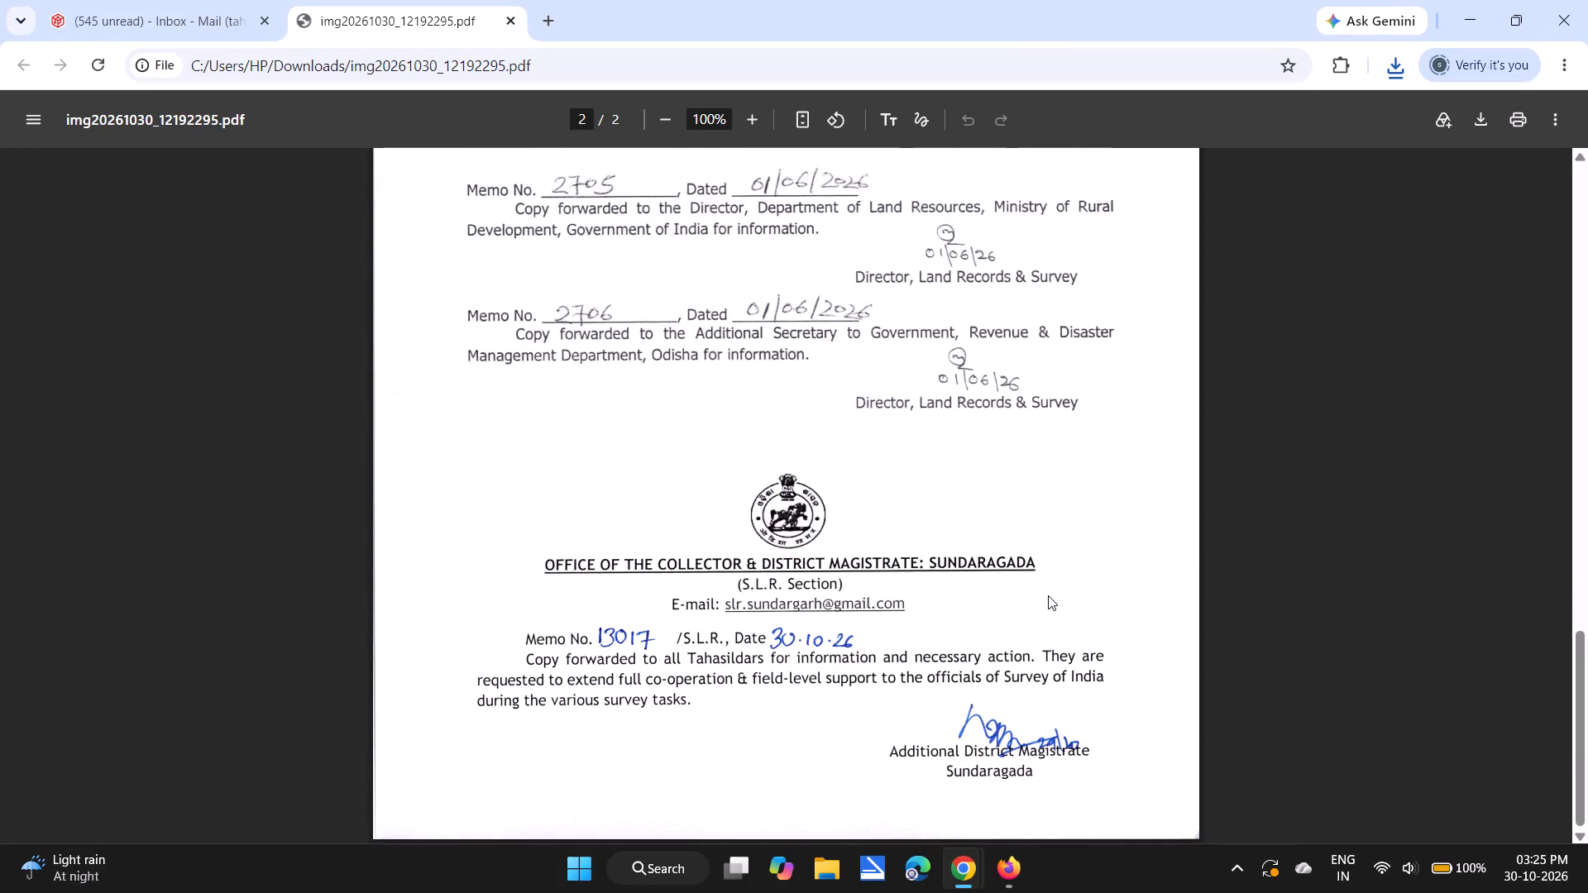
Compare the forwarding memos on page 2, including the Sundaragada Collector's endorsement, with the assistance points on page 1.
{"action": "scroll", "coordinate": [1048, 595], "scroll_direction": "up", "scroll_amount": 7}
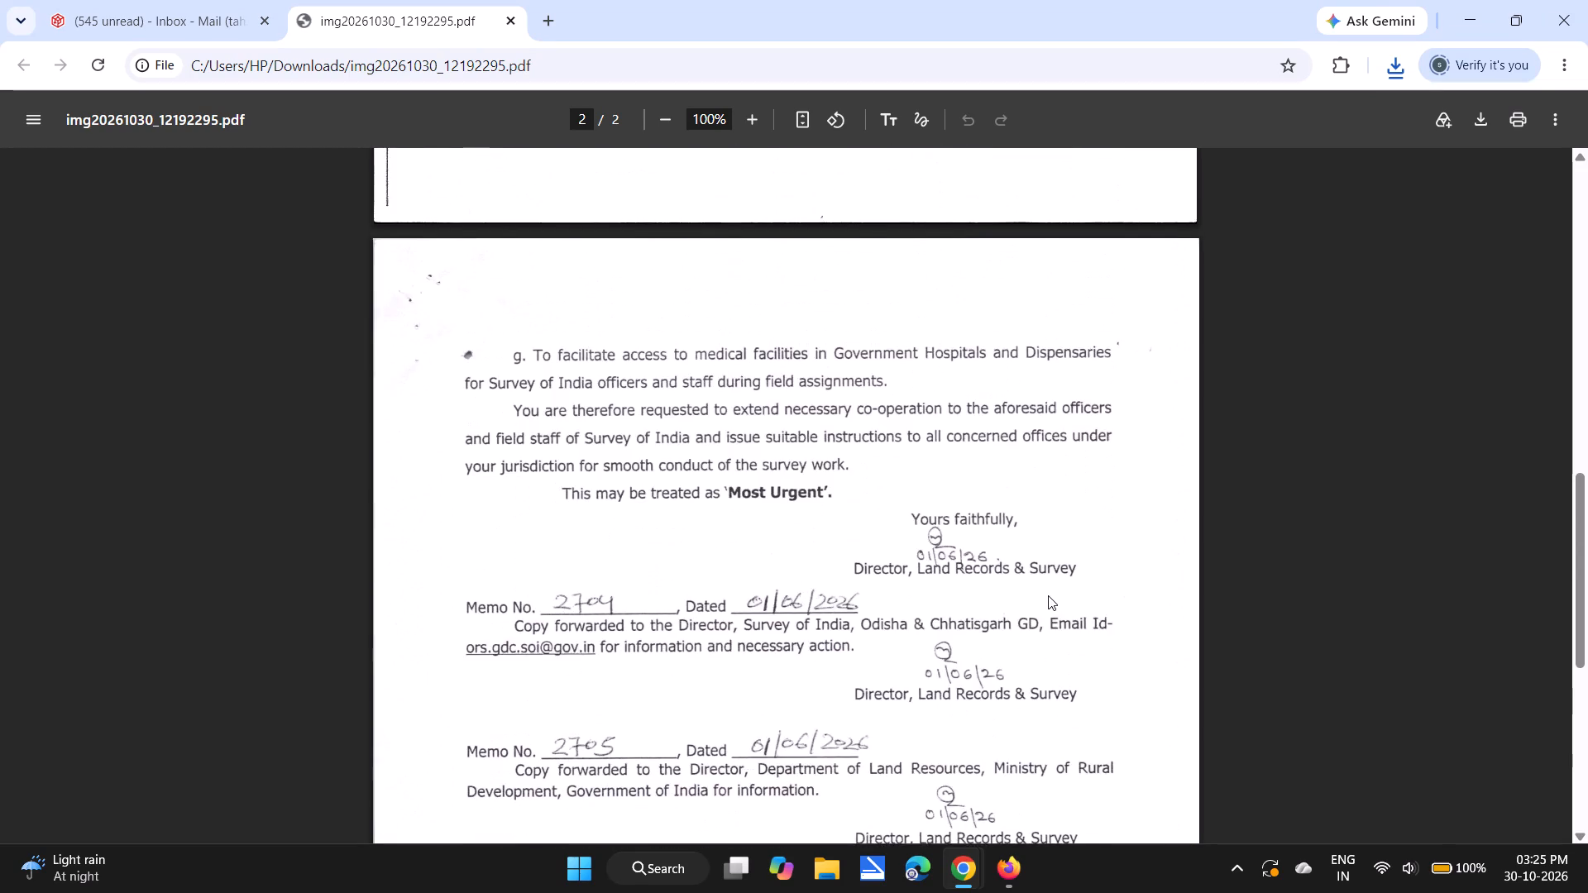
{"action": "scroll", "coordinate": [1048, 595], "scroll_direction": "down", "scroll_amount": 7}
{"action": "scroll", "coordinate": [1048, 595], "scroll_direction": "up", "scroll_amount": 11}
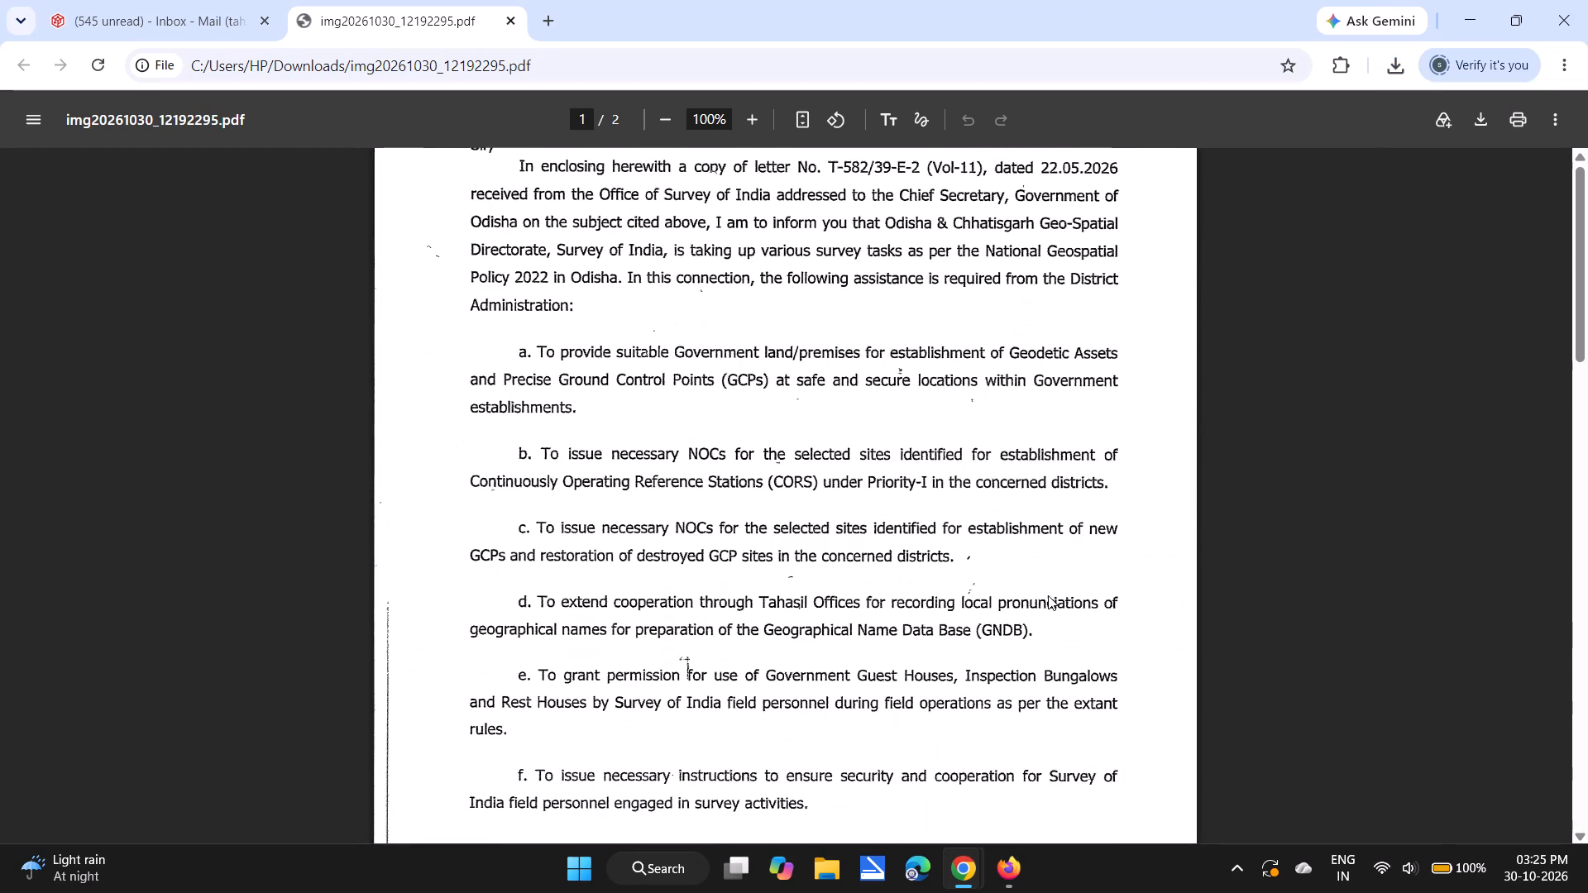
{"action": "scroll", "coordinate": [1048, 595], "scroll_direction": "down", "scroll_amount": 7}
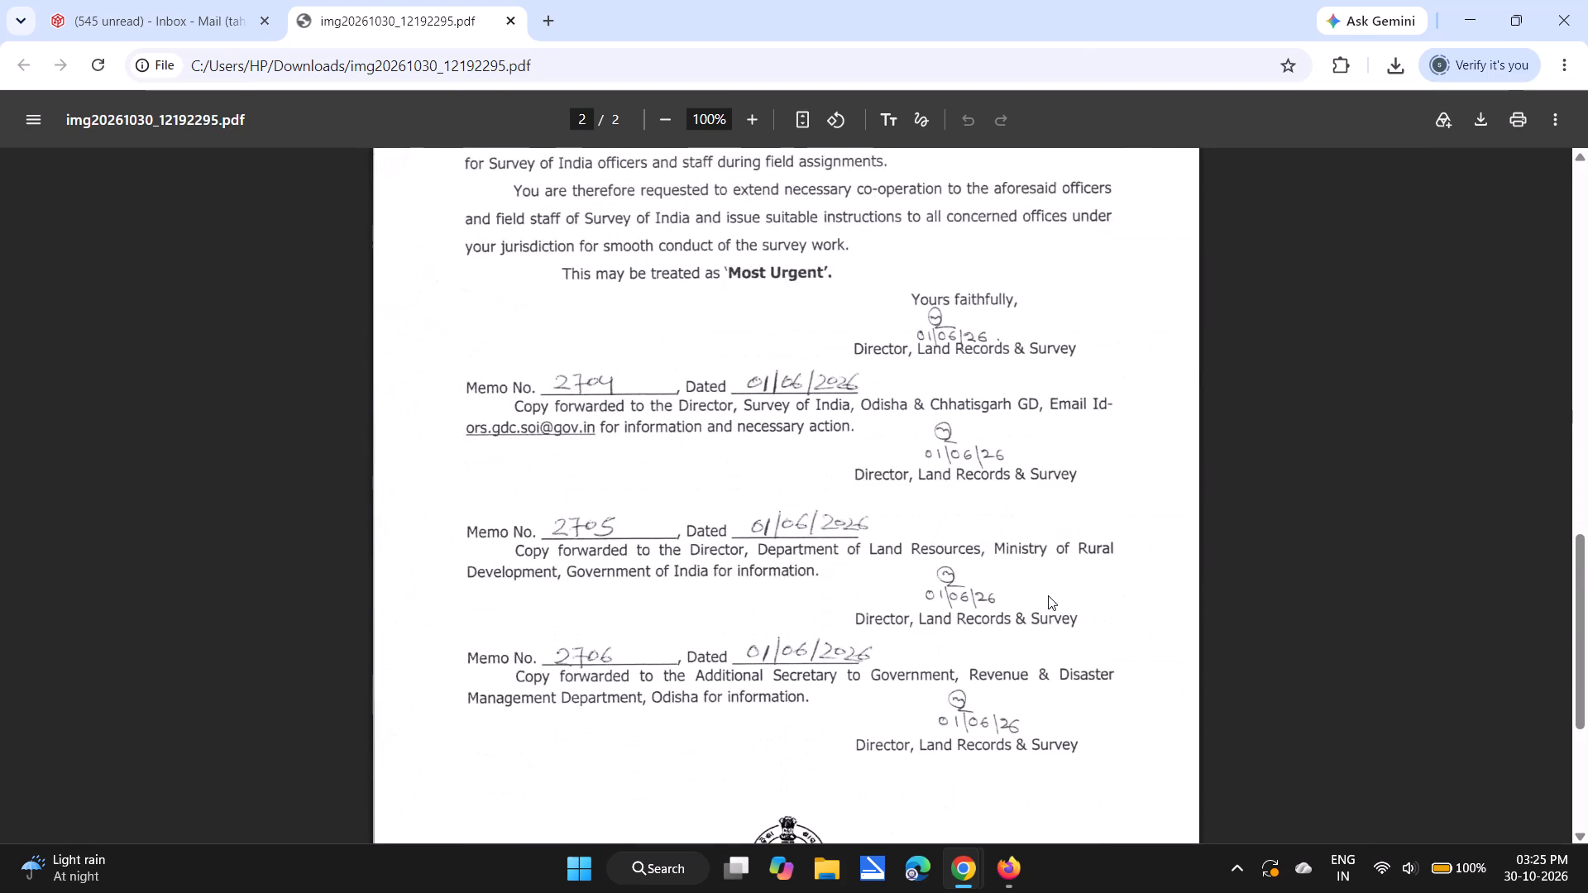
{"action": "scroll", "coordinate": [1048, 595], "scroll_direction": "down", "scroll_amount": 3}
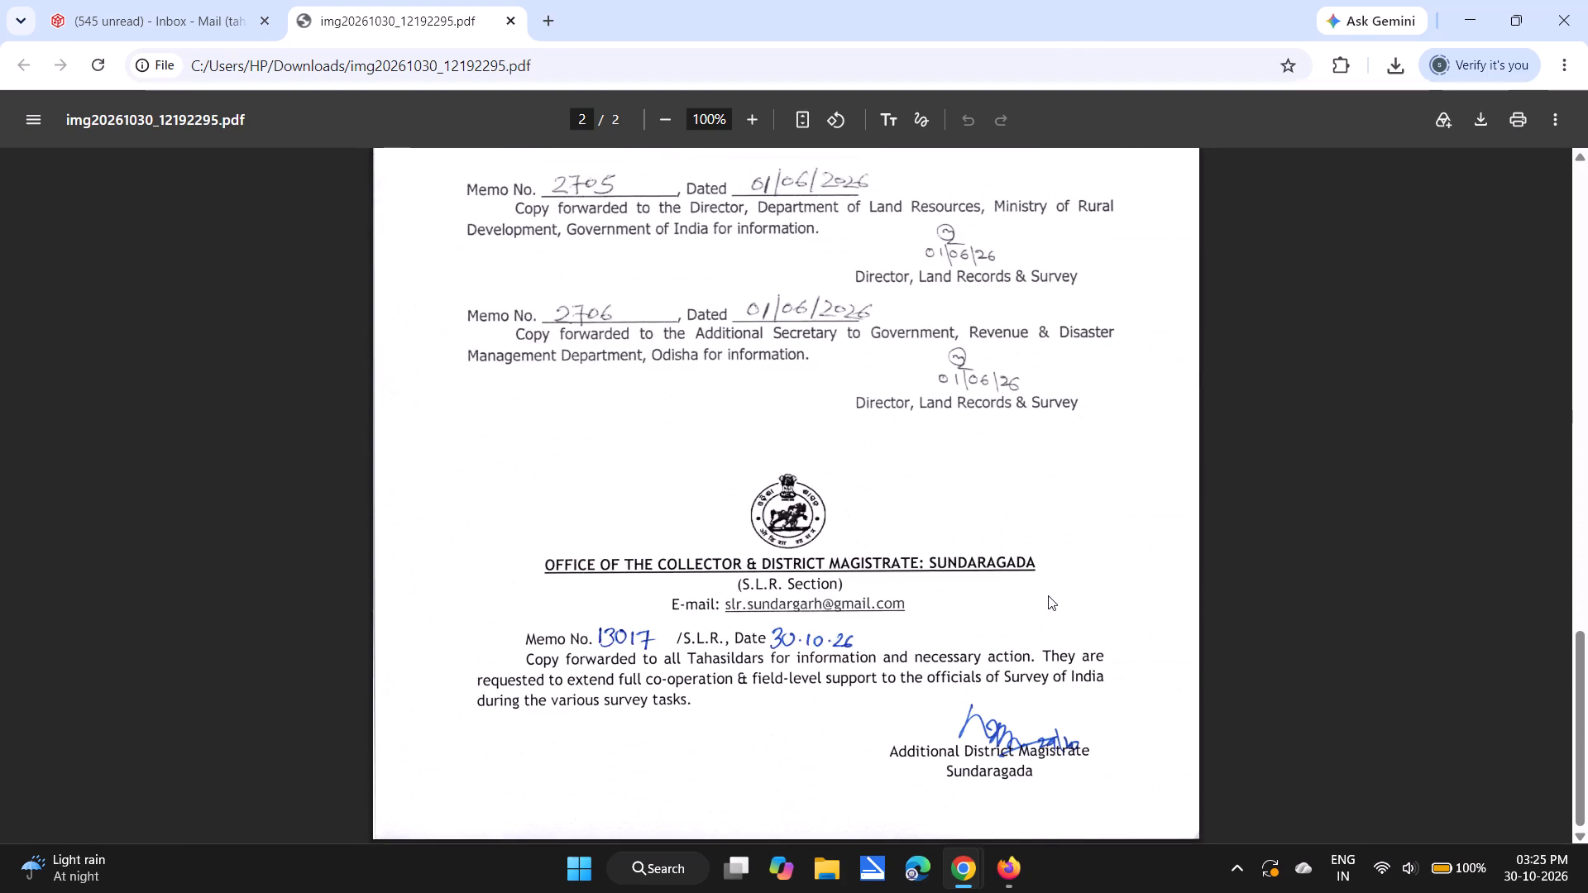
{"action": "scroll", "coordinate": [1048, 595], "scroll_direction": "up", "scroll_amount": 6}
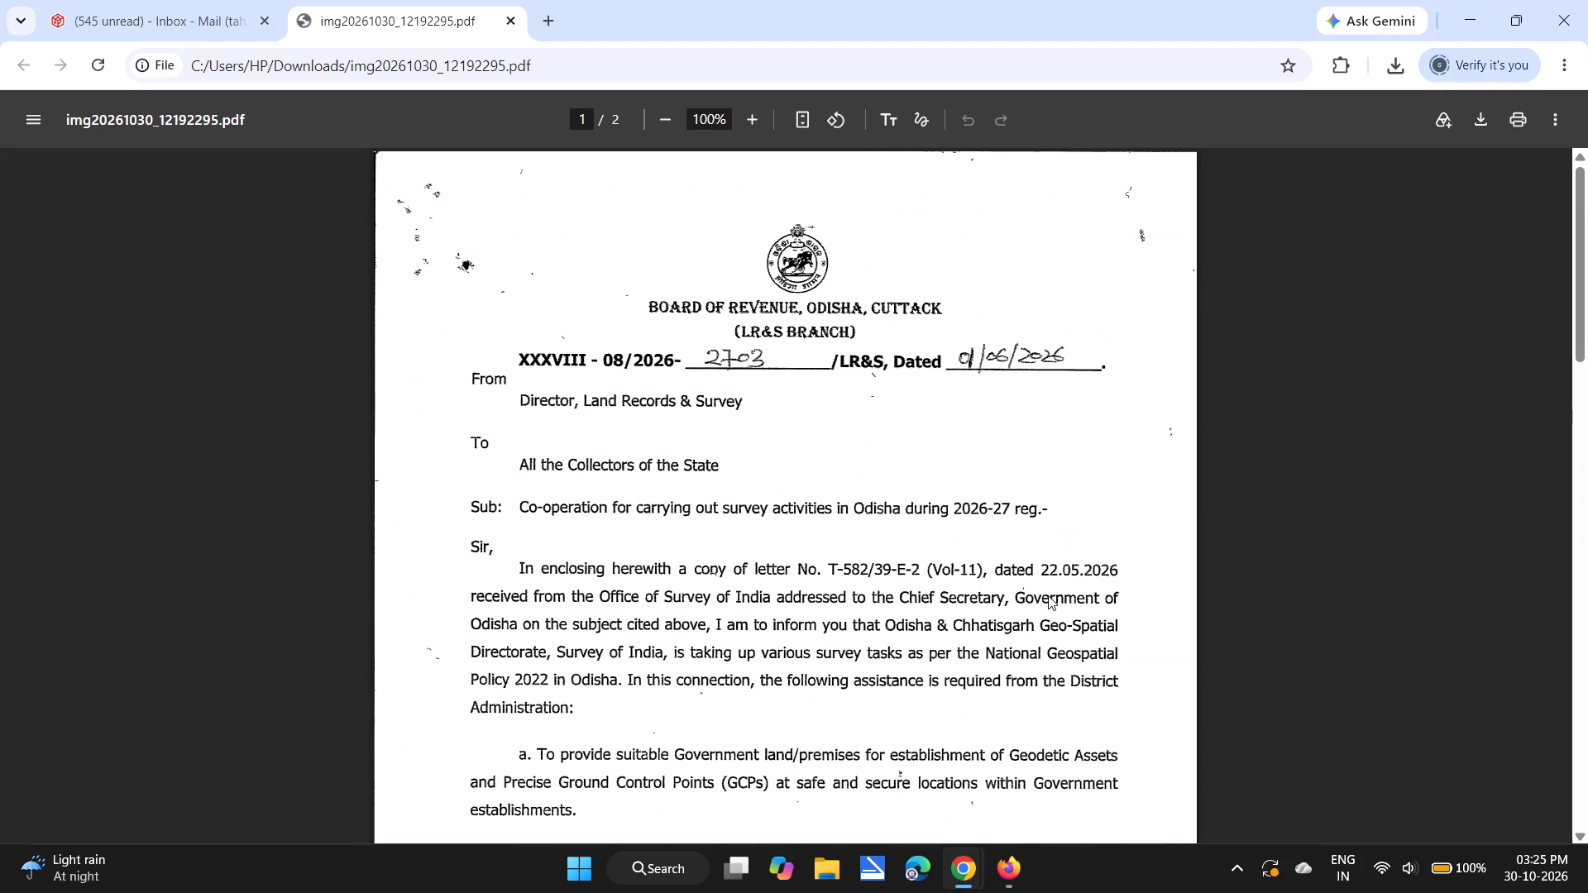
{"action": "scroll", "coordinate": [1048, 595], "scroll_direction": "up", "scroll_amount": 3}
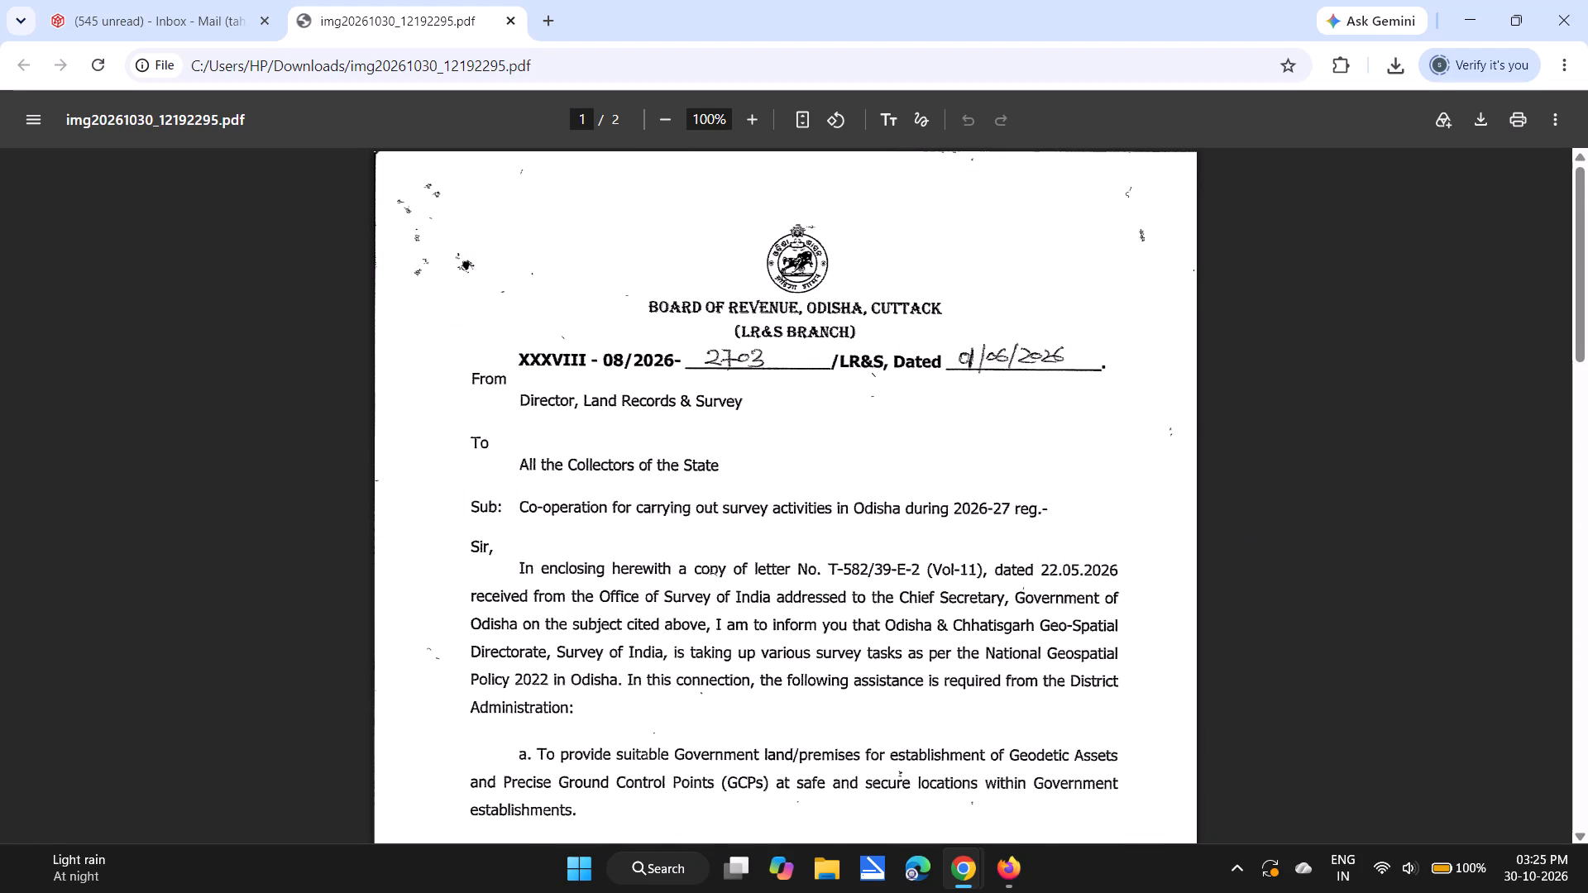
Reread the letter from its heading and subject through assistance points a to g and the closing request on page 2.
{"action": "scroll", "coordinate": [887, 594], "scroll_direction": "down", "scroll_amount": 2}
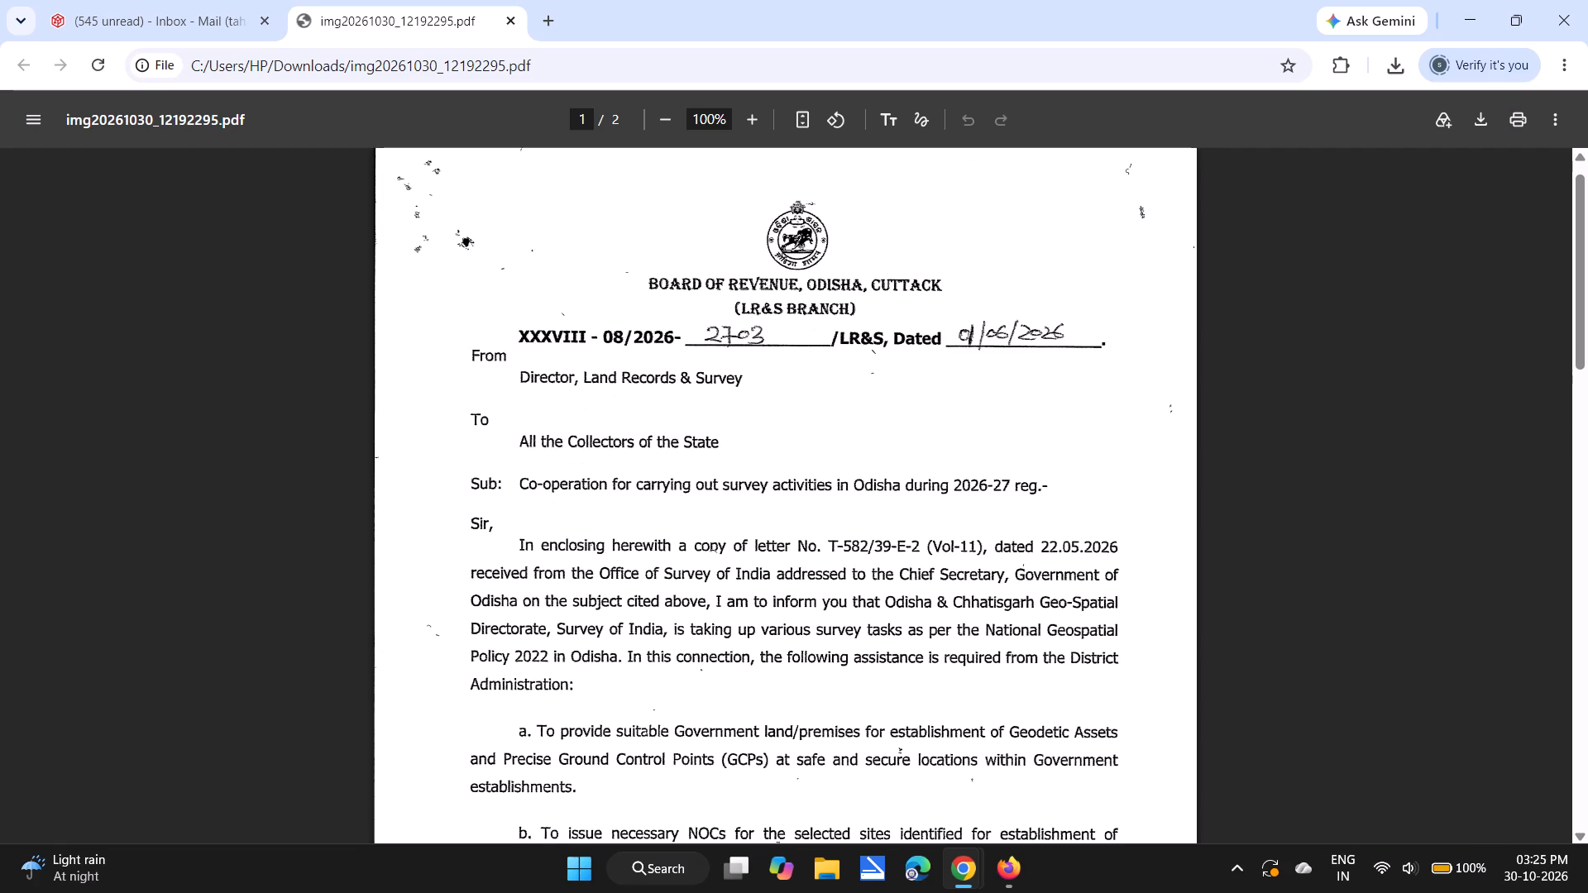
{"action": "scroll", "coordinate": [887, 594], "scroll_direction": "down", "scroll_amount": 2}
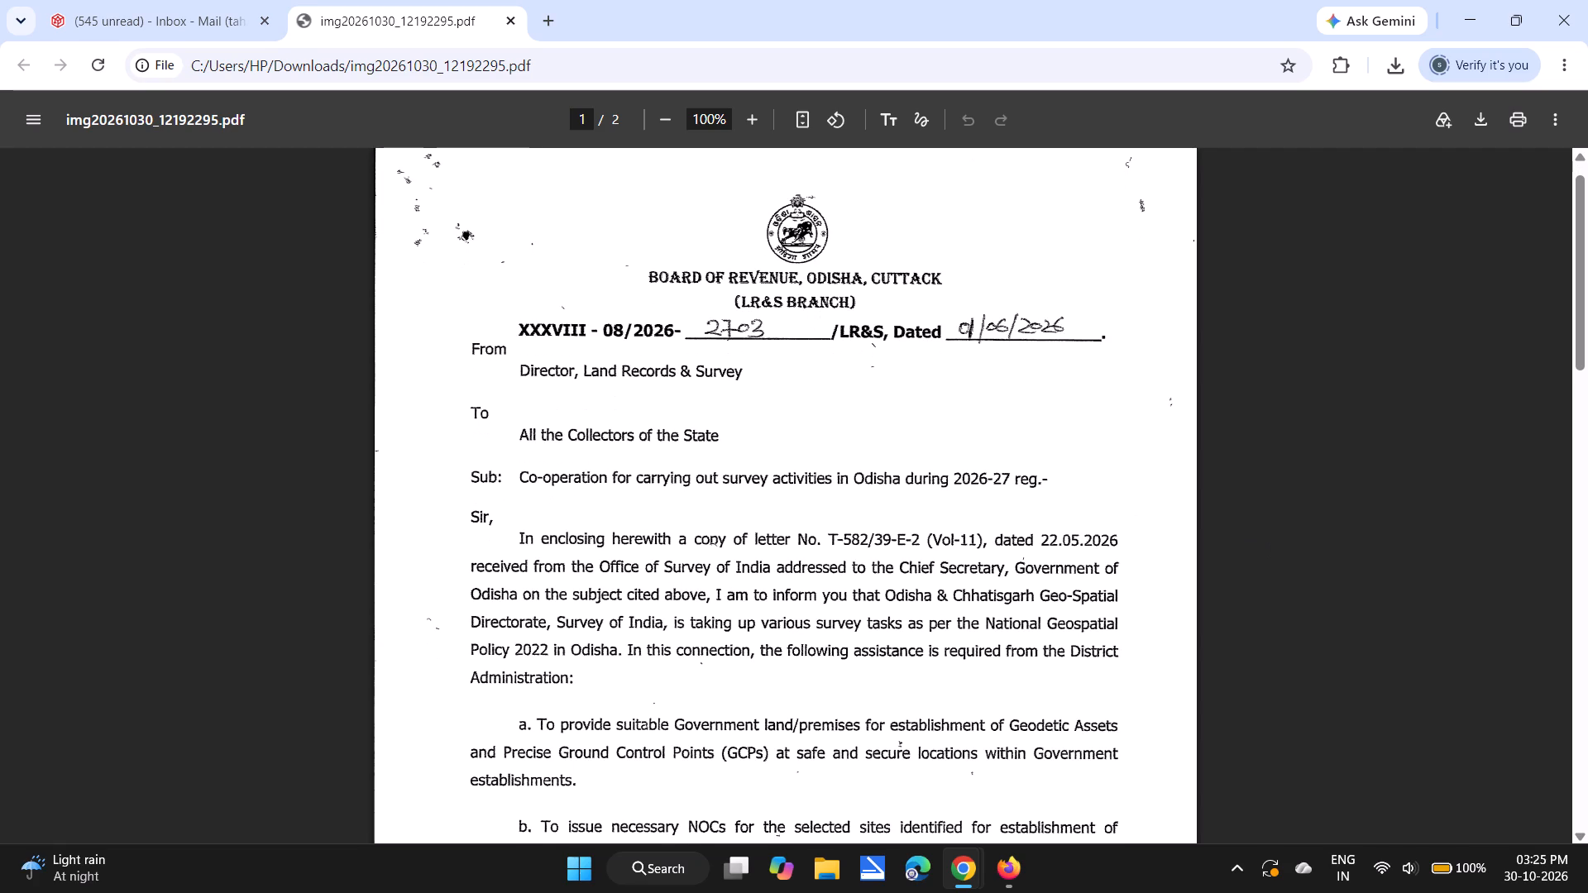
{"action": "scroll", "coordinate": [887, 594], "scroll_direction": "down", "scroll_amount": 3}
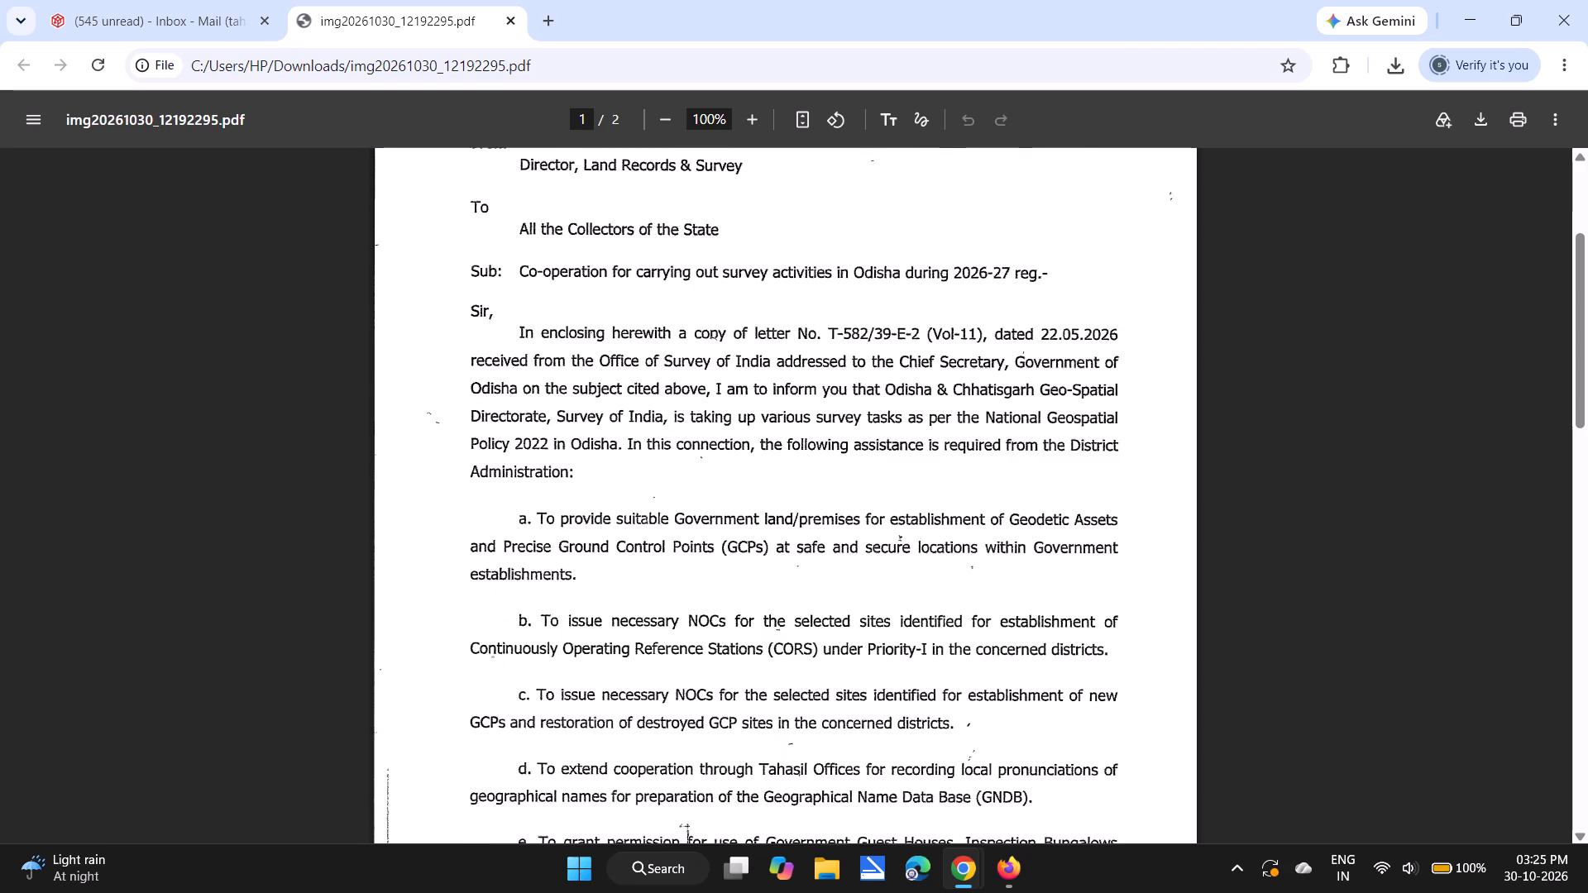
{"action": "scroll", "coordinate": [887, 594], "scroll_direction": "down", "scroll_amount": 2}
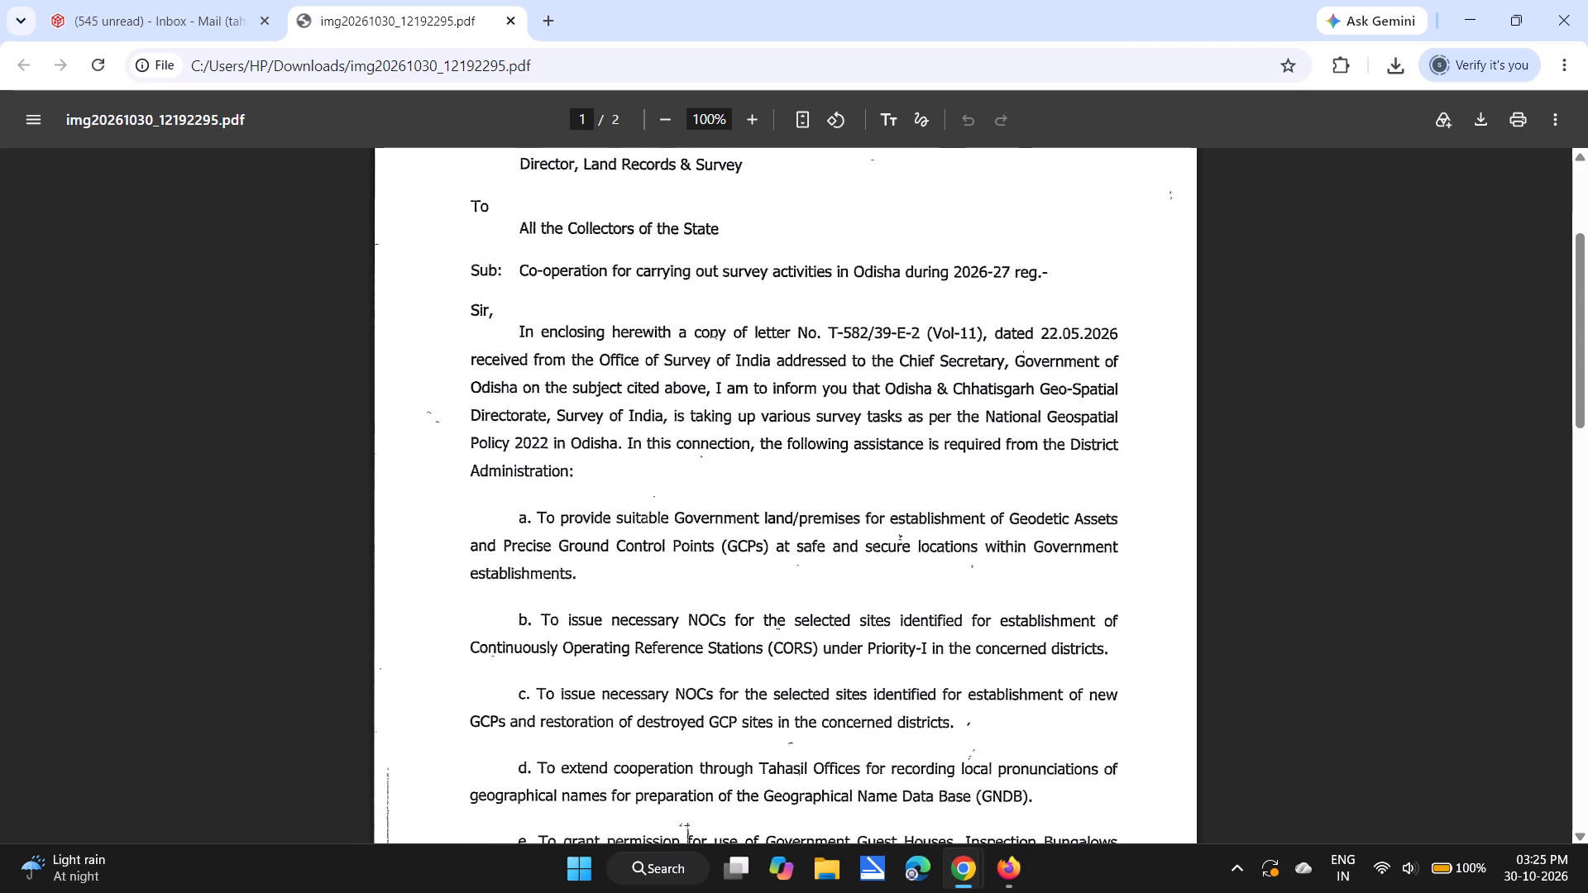
{"action": "scroll", "coordinate": [887, 594], "scroll_direction": "down", "scroll_amount": 2}
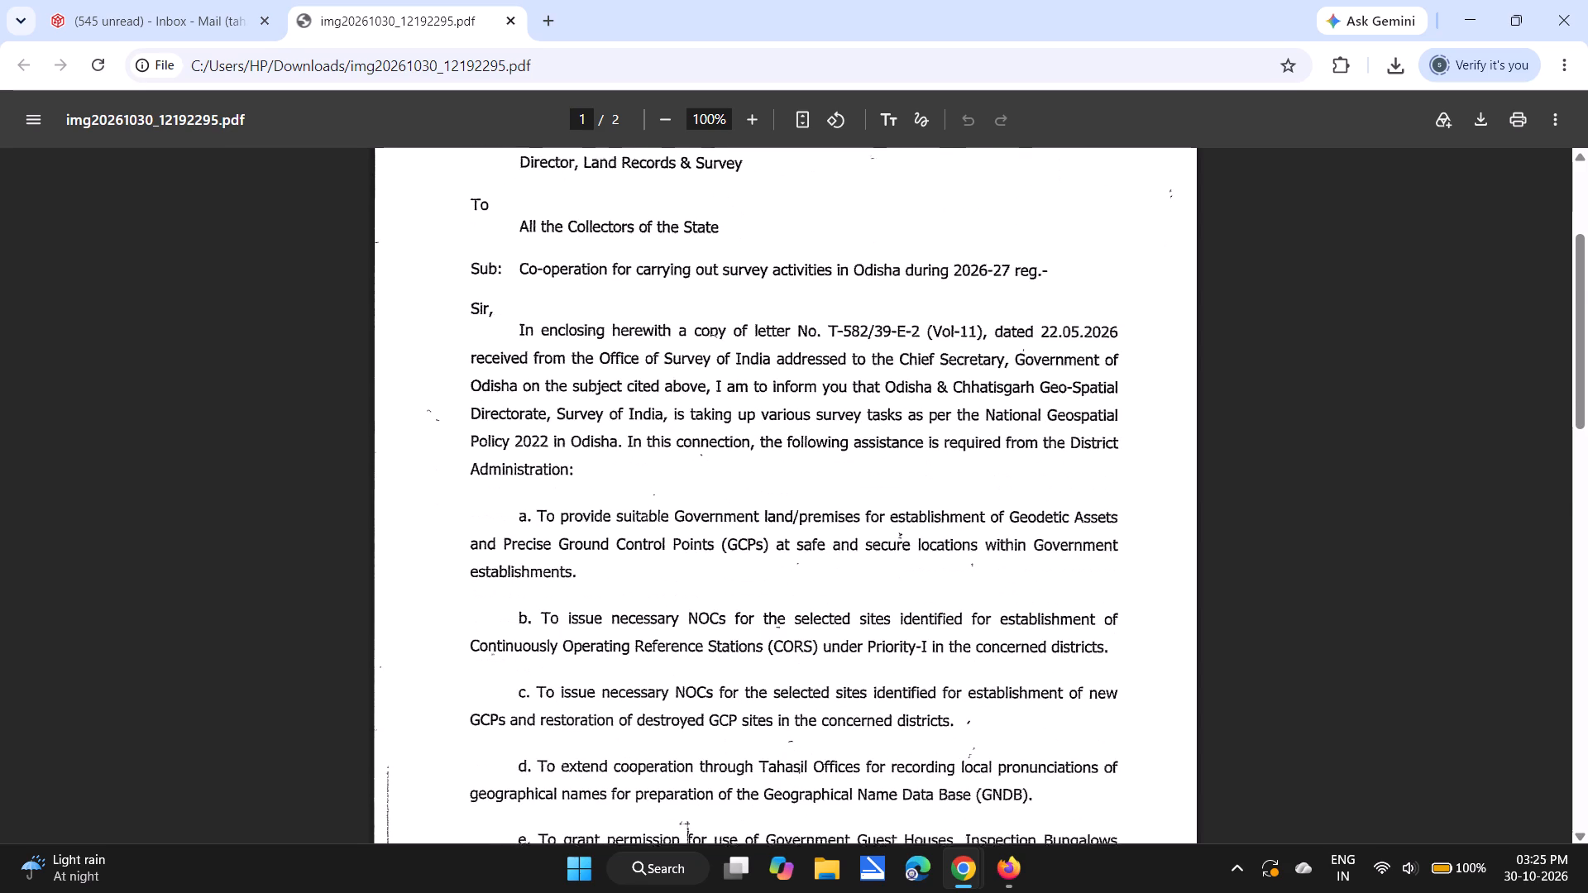
{"action": "scroll", "coordinate": [887, 594], "scroll_direction": "down", "scroll_amount": 5}
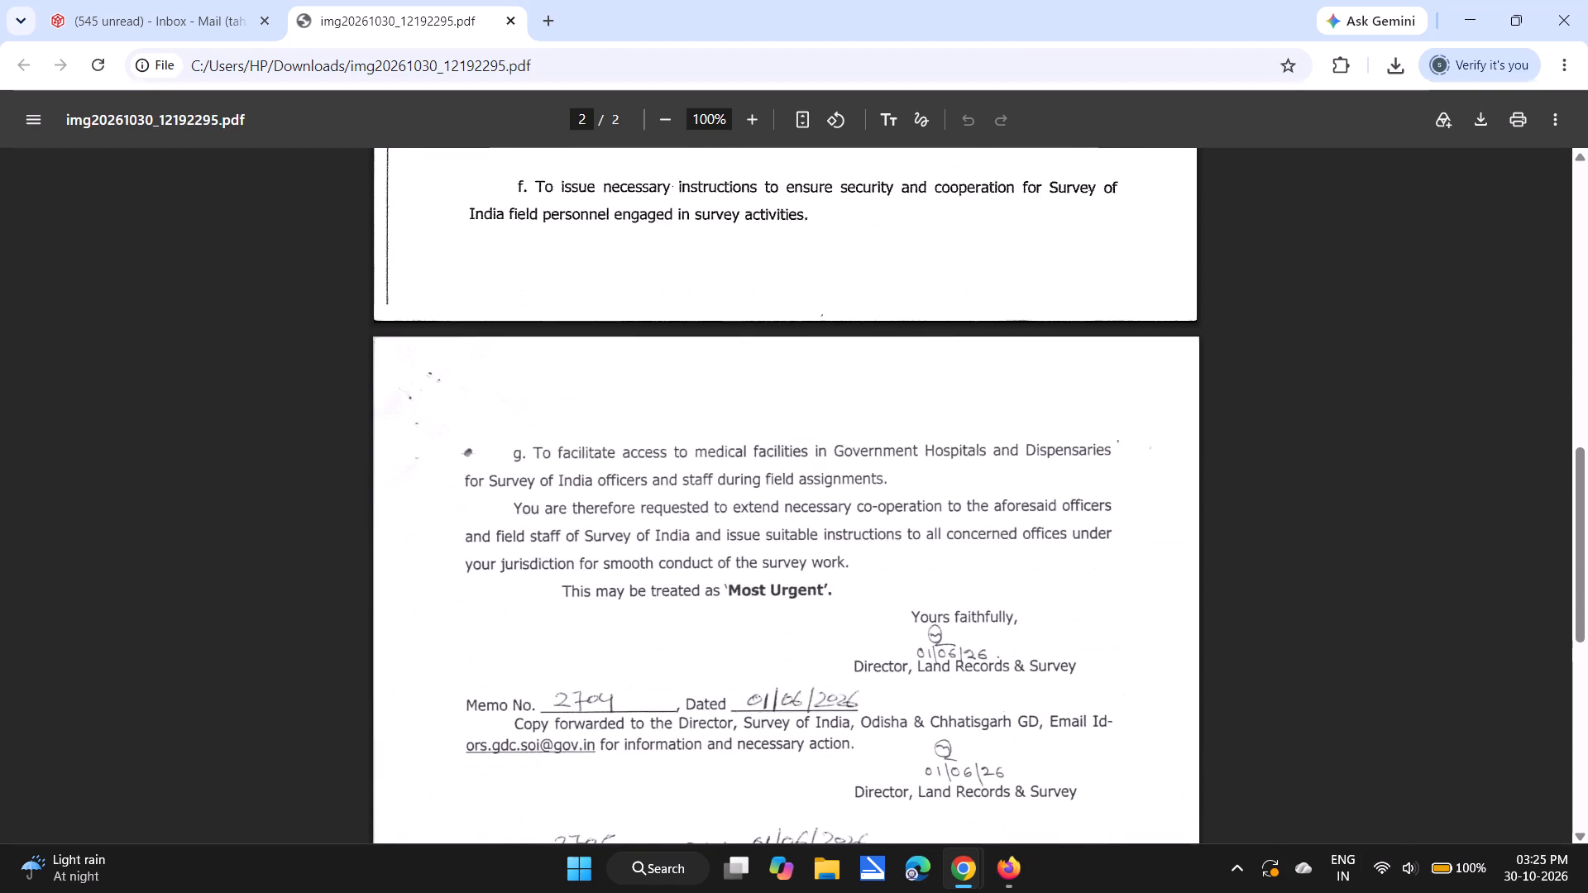
{"action": "scroll", "coordinate": [887, 594], "scroll_direction": "up", "scroll_amount": 8}
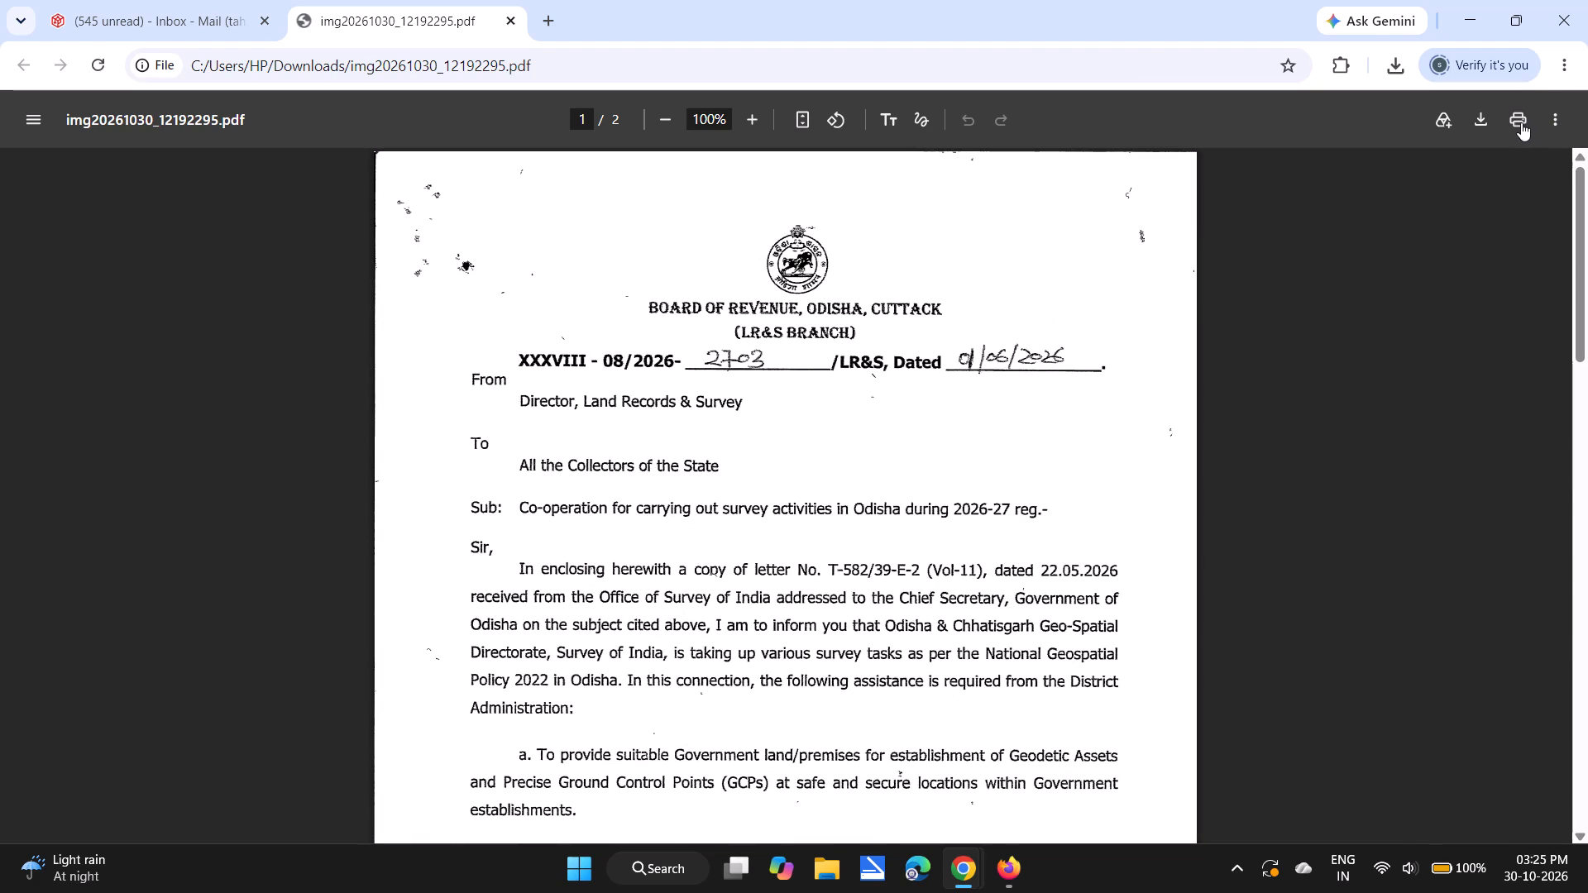
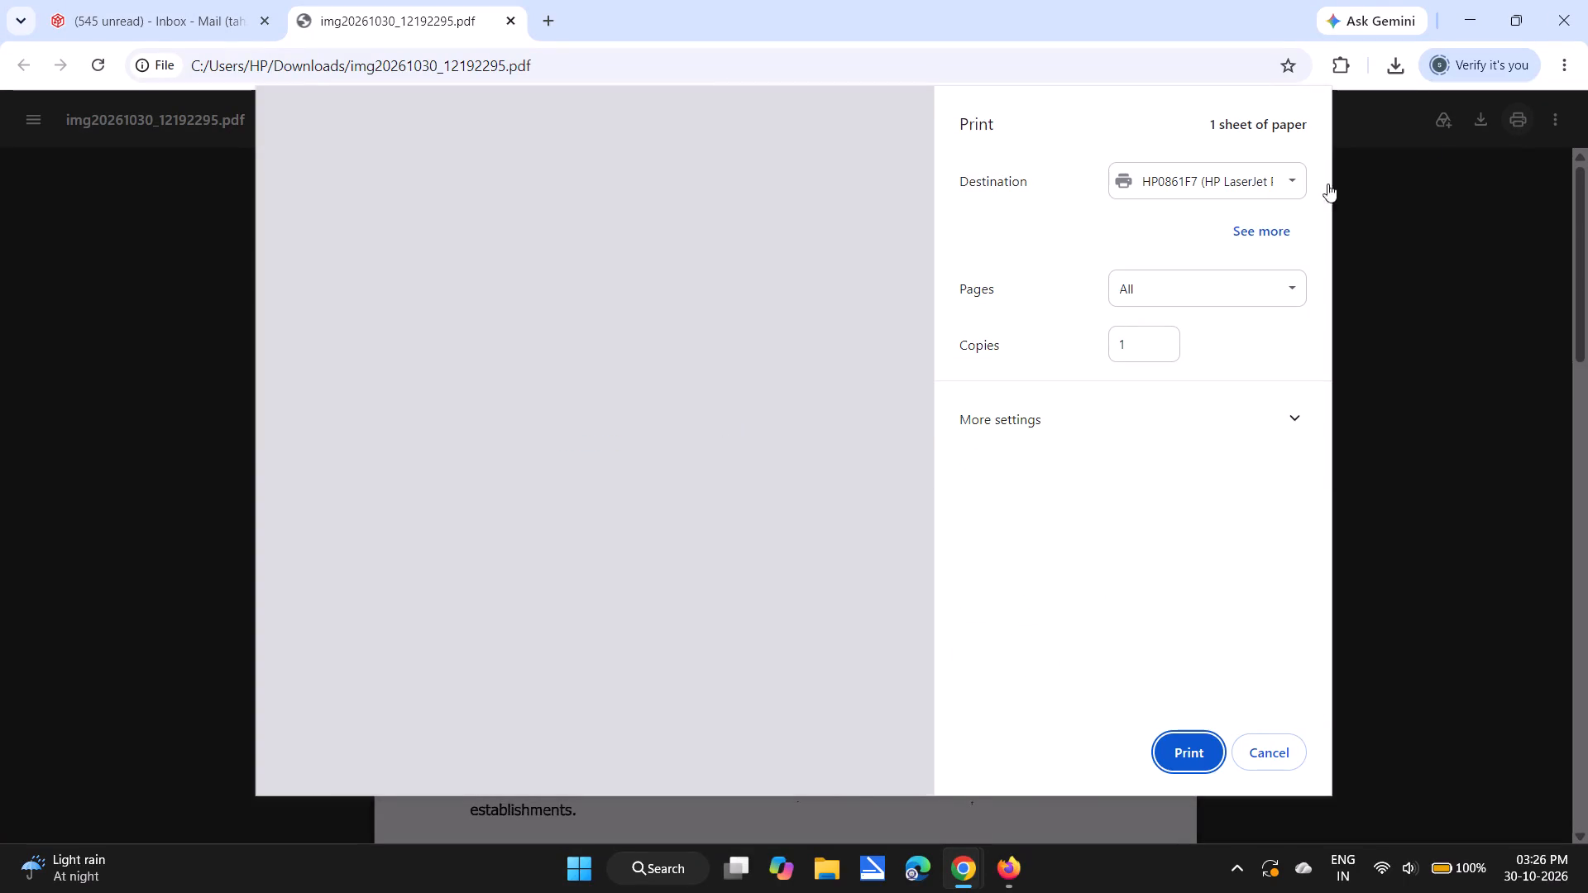
Check the two-page preview and the additional print settings, and print one double-sided copy of the letter on the HP LaserJet.
{"action": "scroll", "coordinate": [758, 470], "scroll_direction": "down", "scroll_amount": 5}
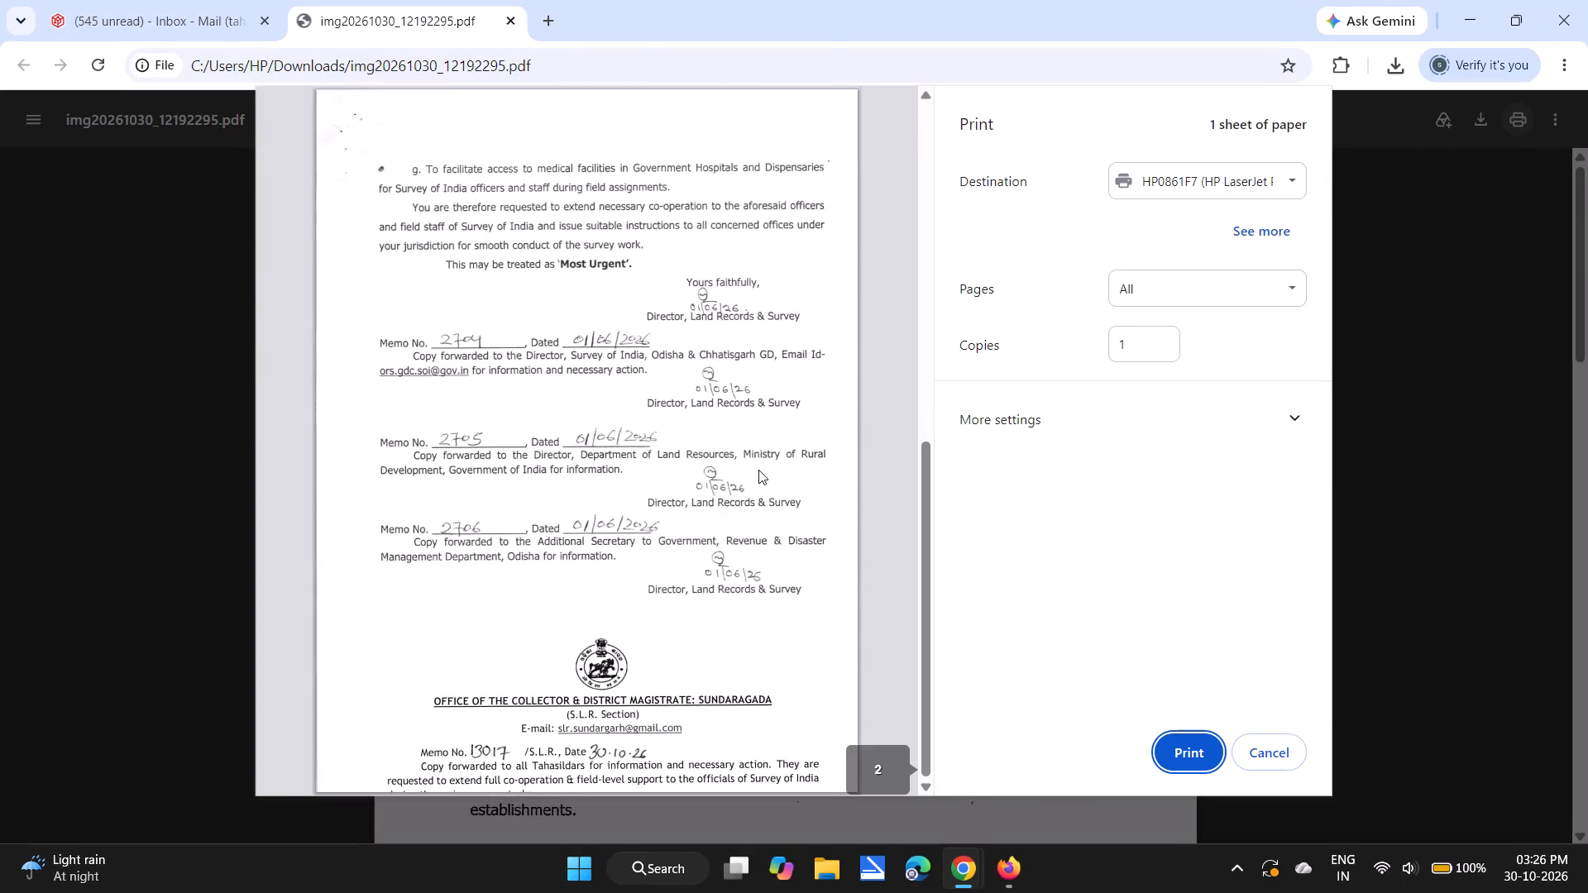
{"action": "scroll", "coordinate": [758, 470], "scroll_direction": "down", "scroll_amount": 3}
{"action": "scroll", "coordinate": [758, 470], "scroll_direction": "up", "scroll_amount": 5}
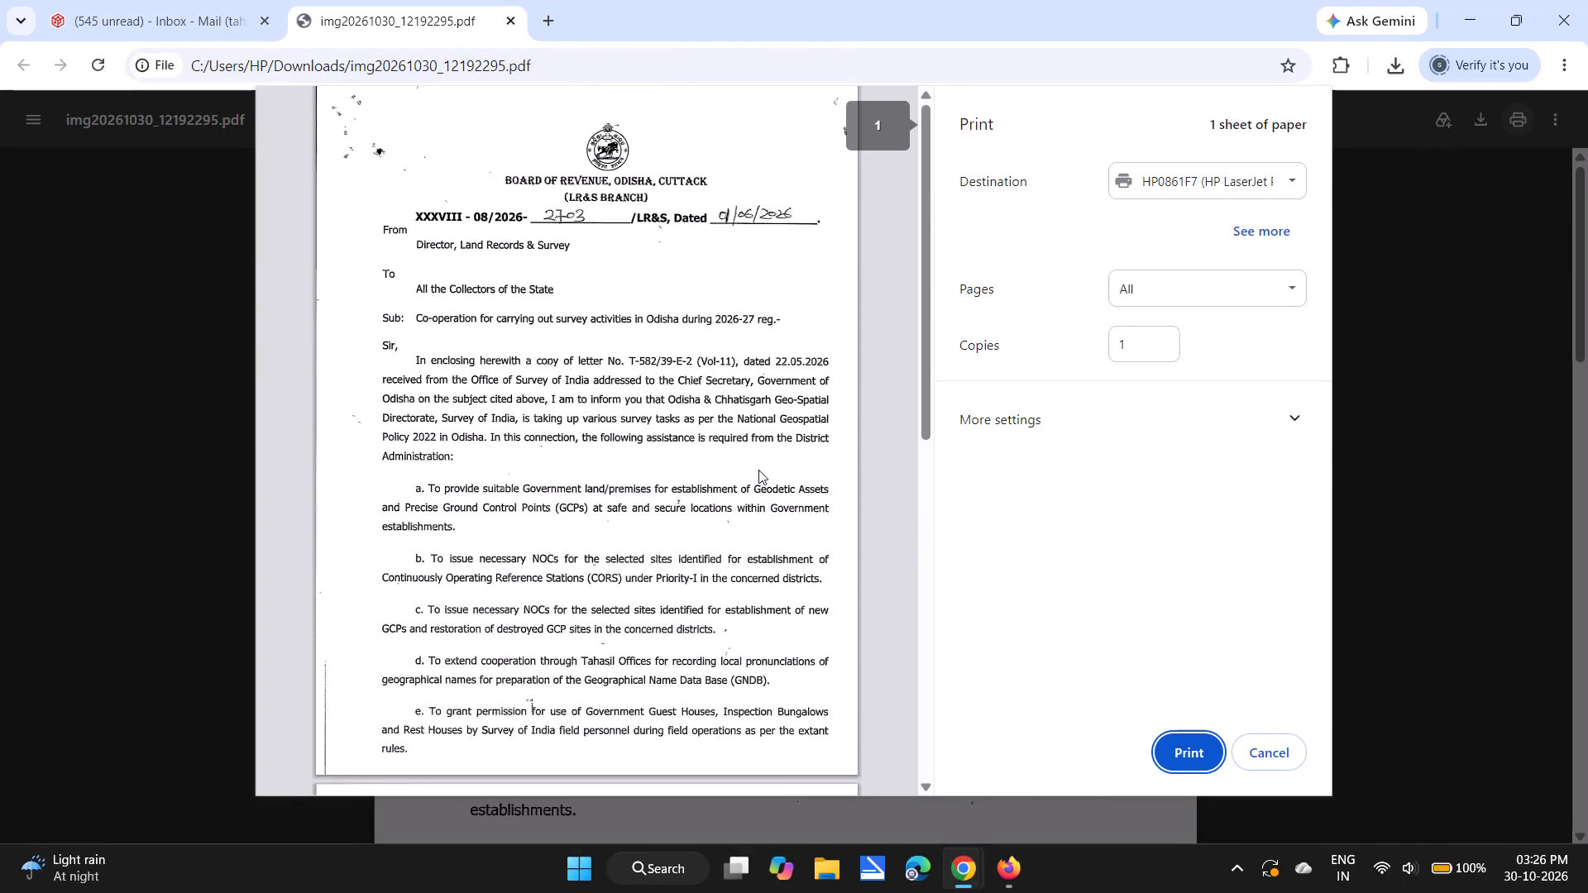
{"action": "left_click", "coordinate": [1195, 398]}
{"action": "scroll", "coordinate": [1127, 551], "scroll_direction": "down", "scroll_amount": 1}
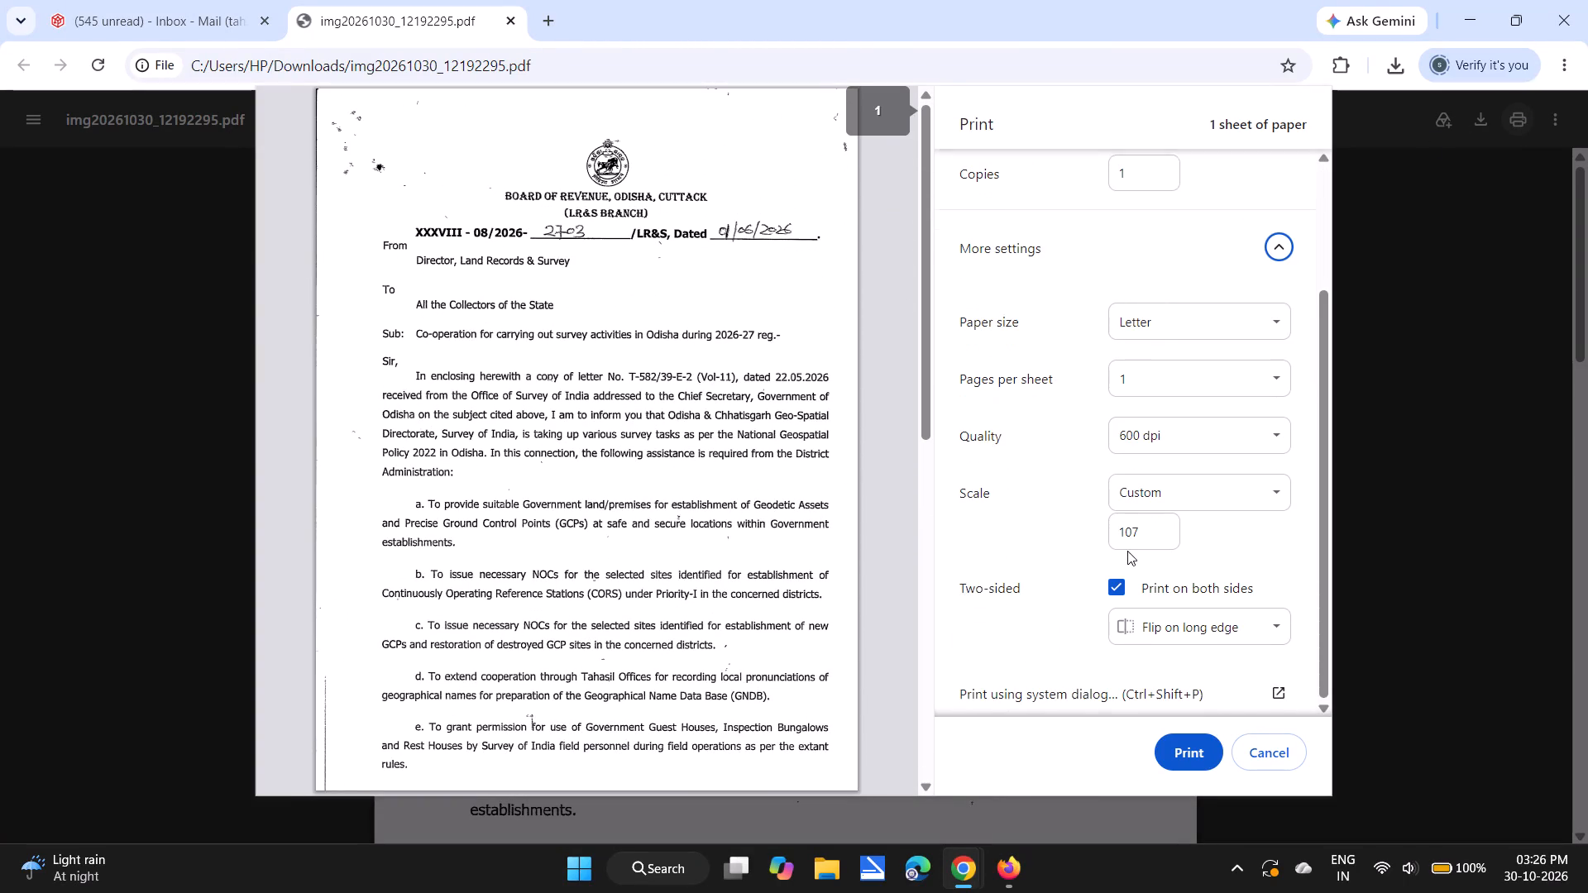
{"action": "scroll", "coordinate": [1127, 551], "scroll_direction": "down", "scroll_amount": 2}
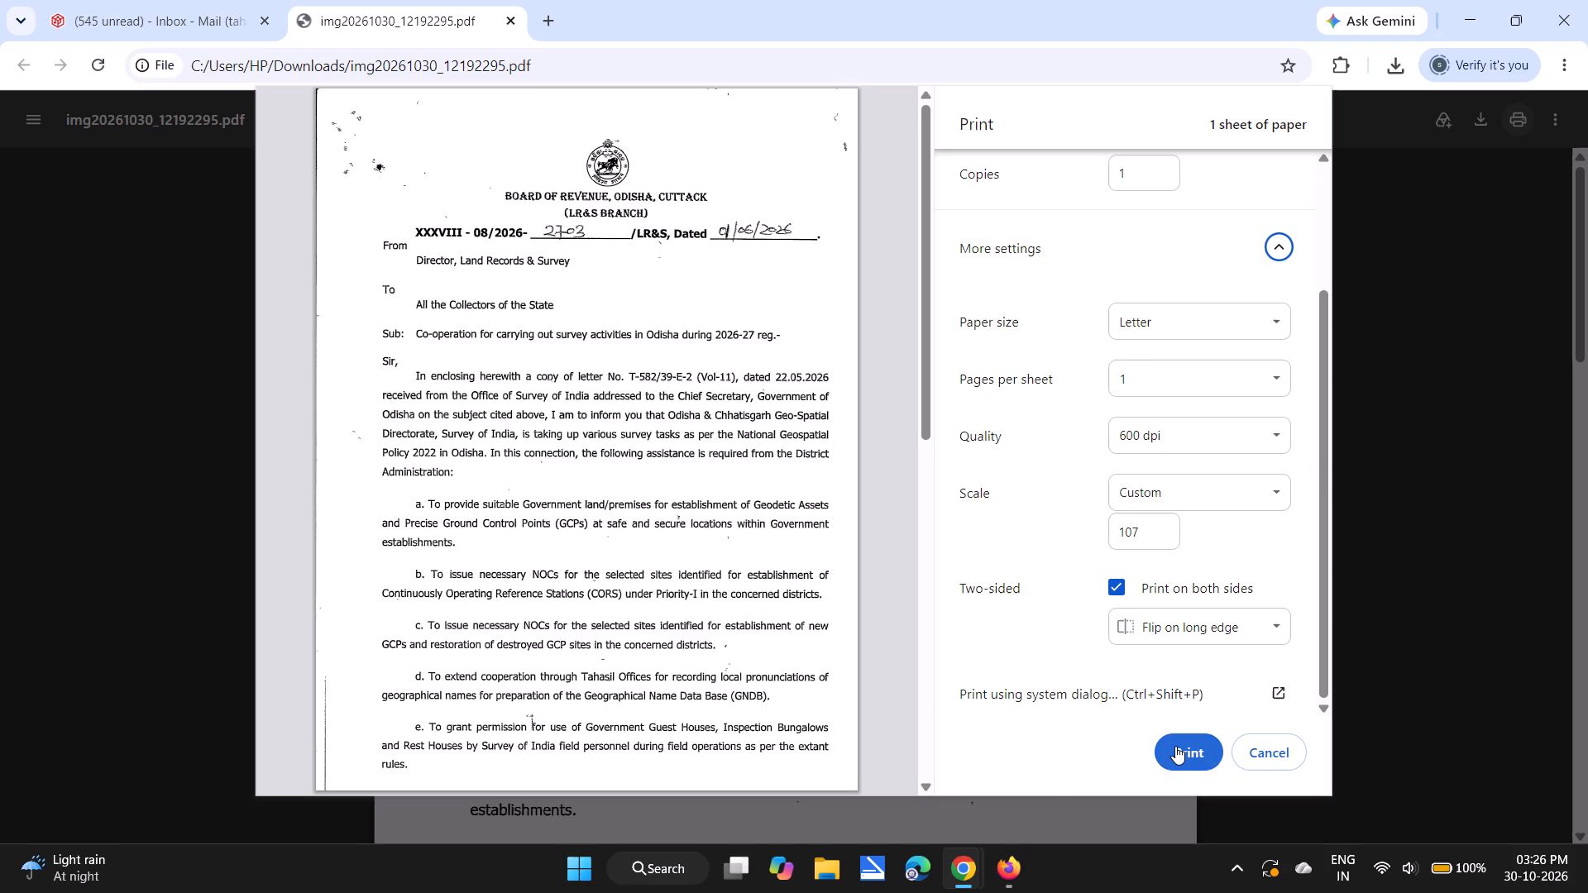
{"action": "left_click", "coordinate": [1175, 746]}
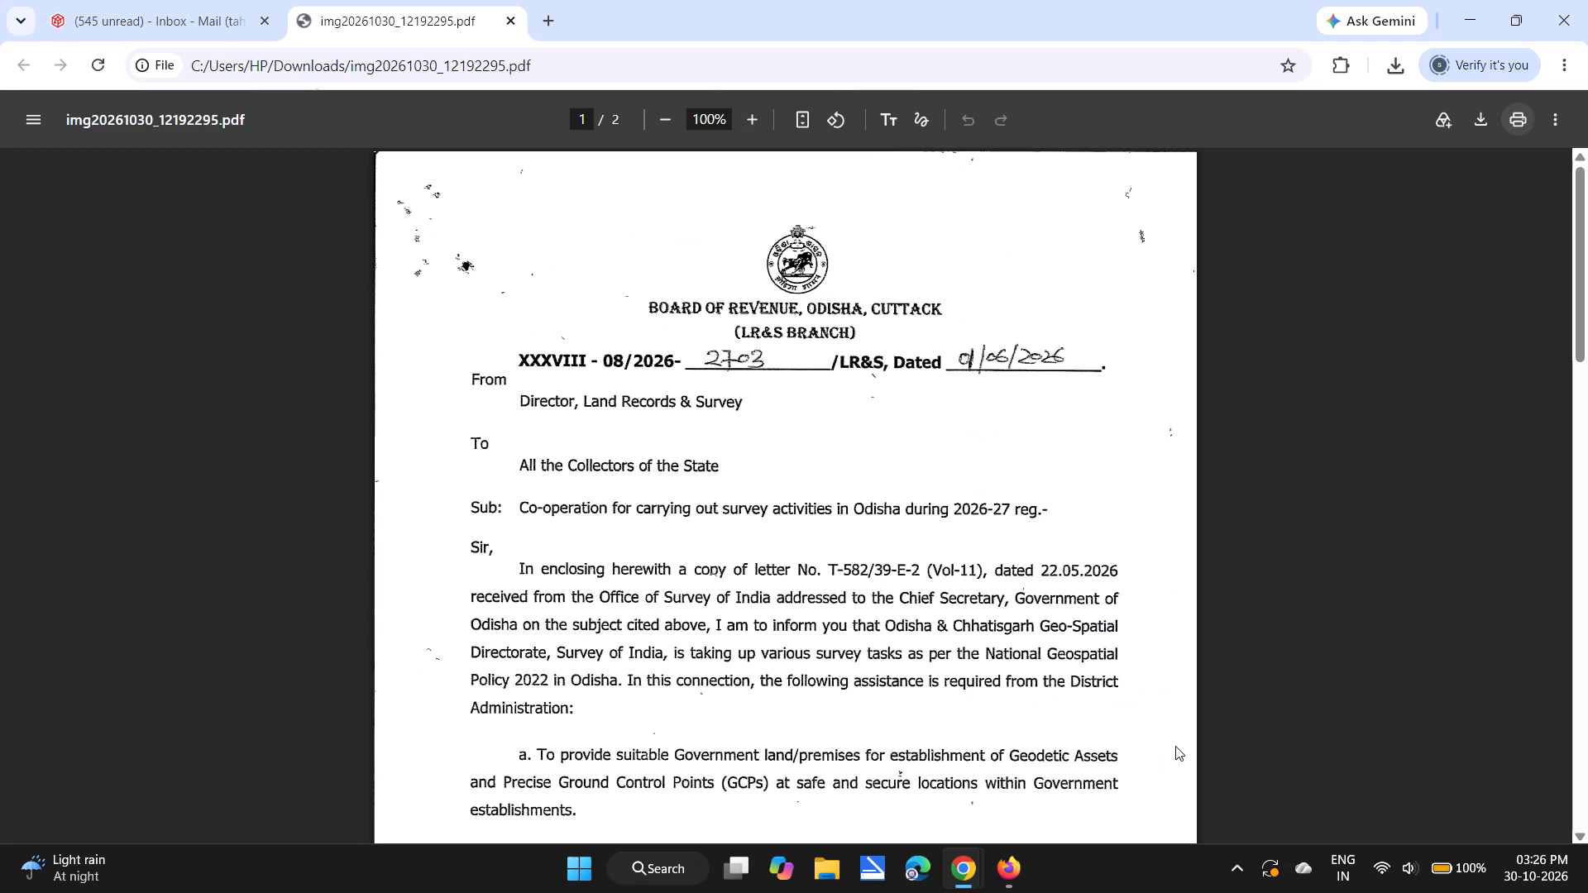
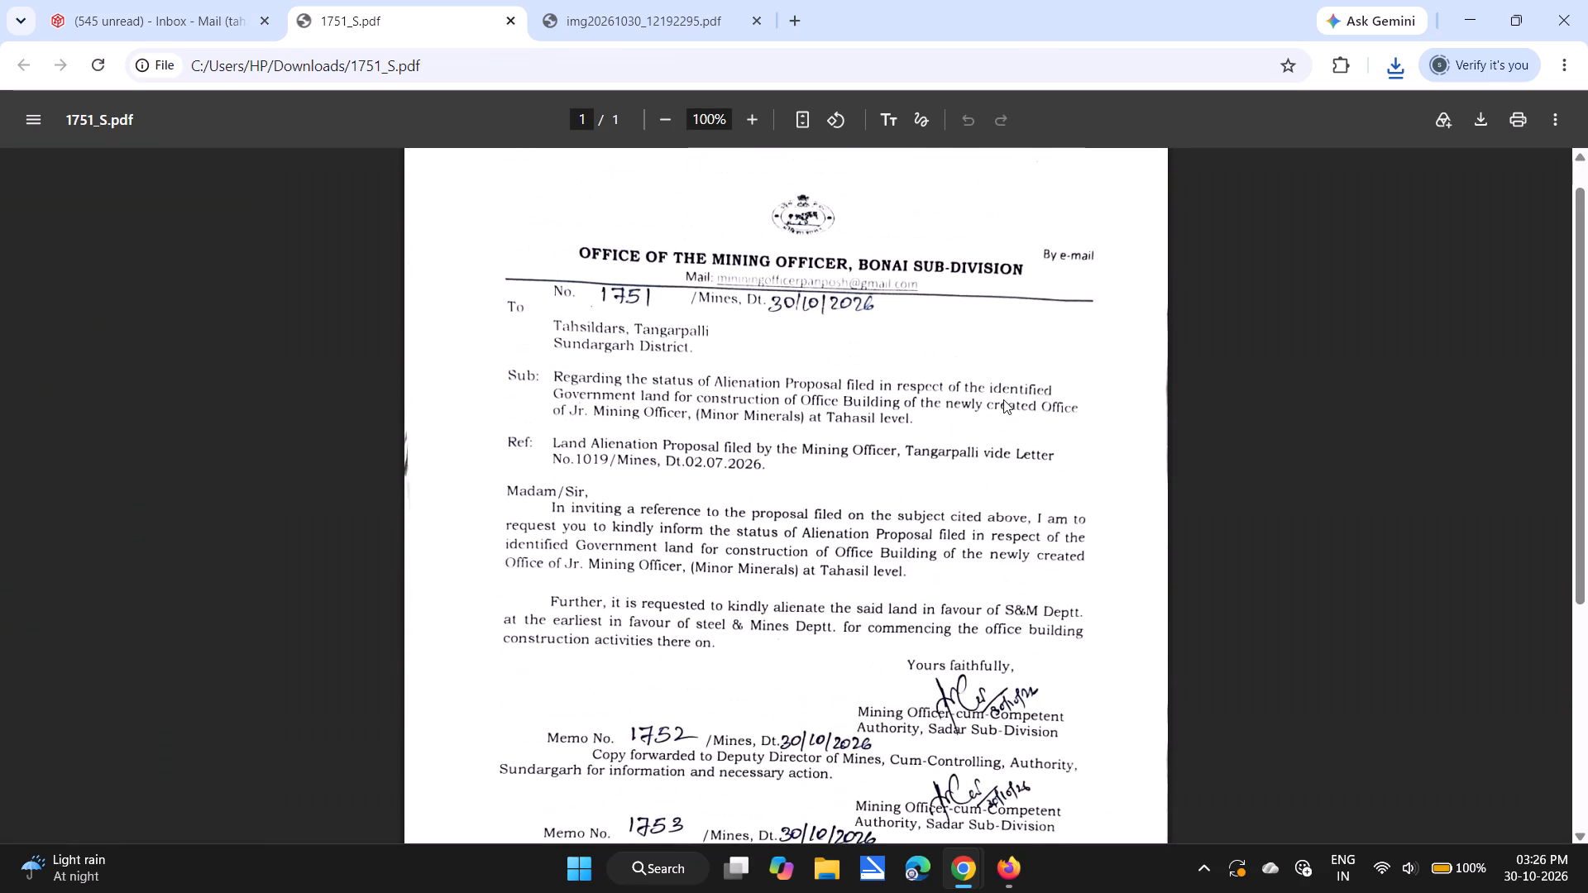
Review the Mining Officer's letter No. 1751 on the land alienation proposal, including its forwarding memos 1752 to 1755.
{"action": "scroll", "coordinate": [1003, 399], "scroll_direction": "down", "scroll_amount": 4}
{"action": "scroll", "coordinate": [1003, 399], "scroll_direction": "up", "scroll_amount": 4}
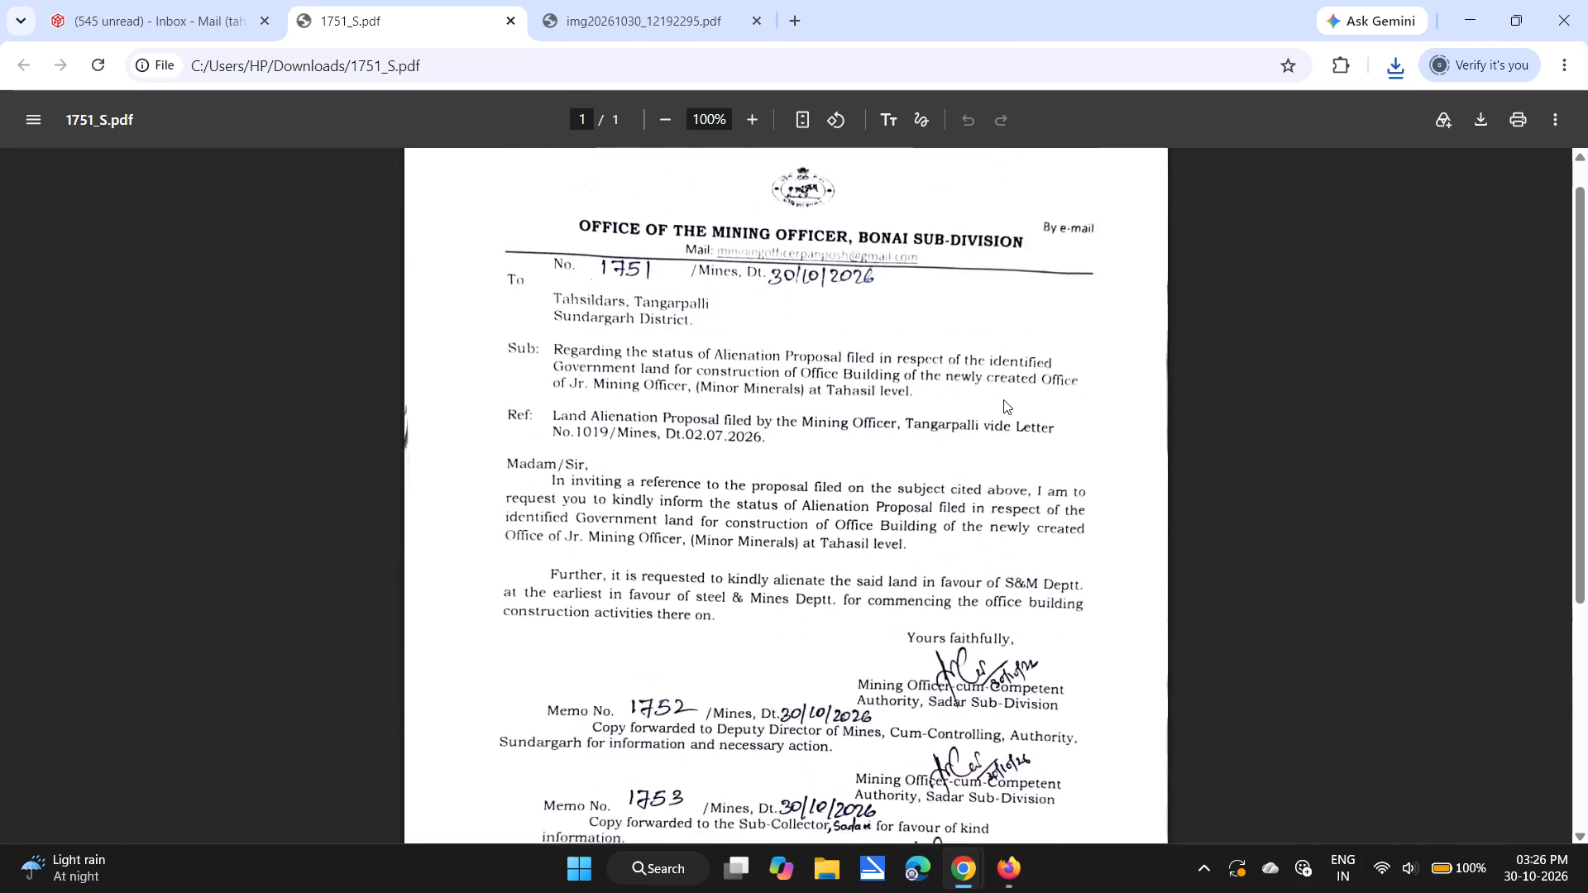
{"action": "scroll", "coordinate": [1003, 399], "scroll_direction": "down", "scroll_amount": 6}
{"action": "scroll", "coordinate": [1003, 399], "scroll_direction": "up", "scroll_amount": 4}
{"action": "scroll", "coordinate": [1003, 399], "scroll_direction": "down", "scroll_amount": 5}
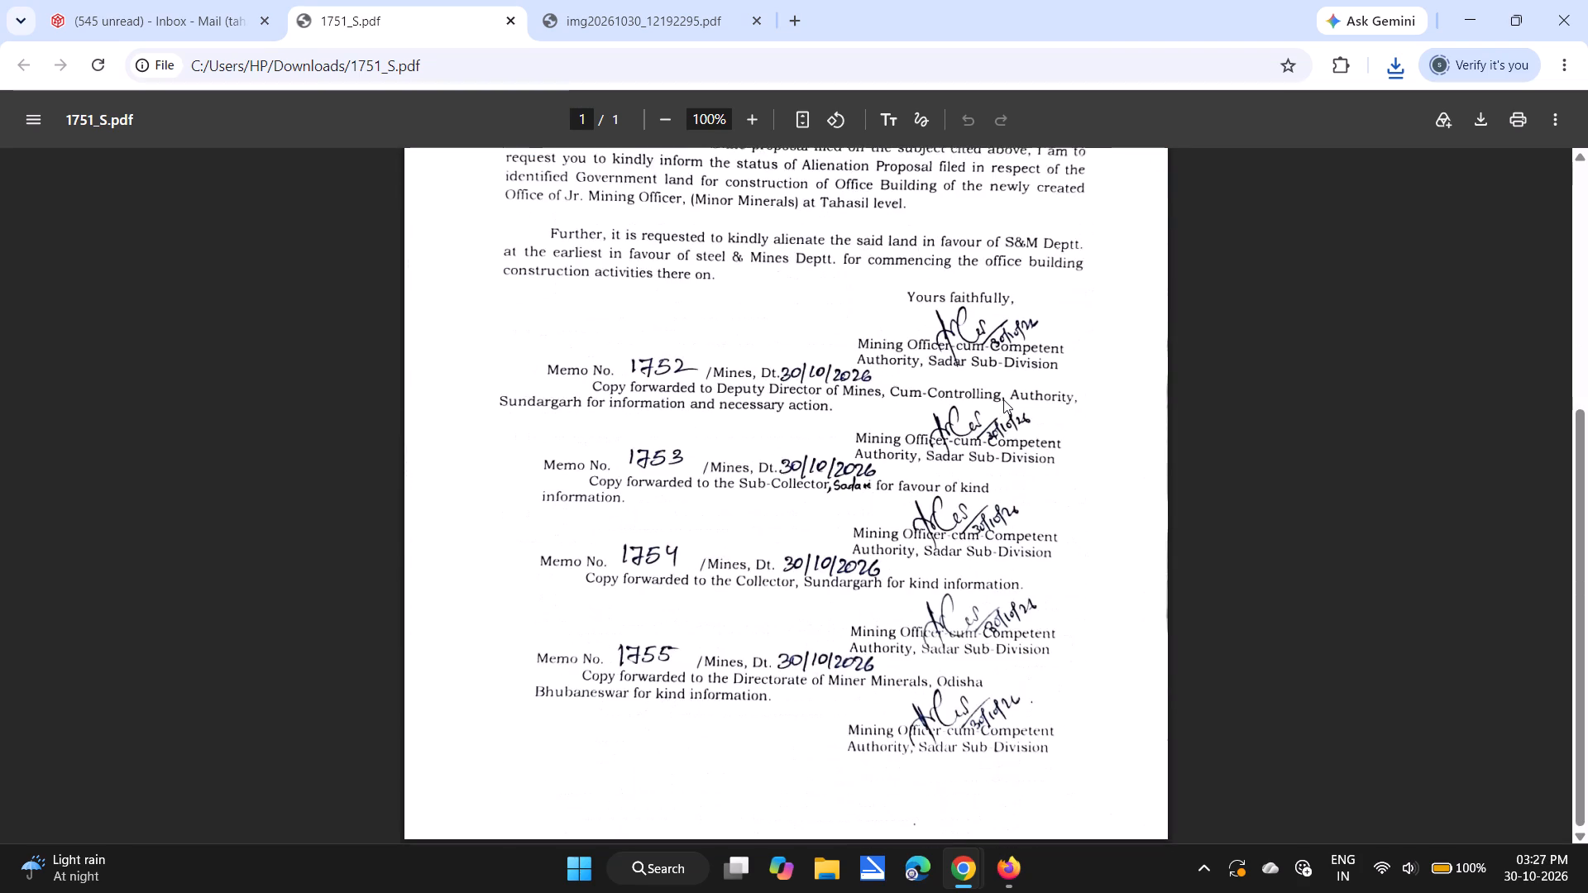
{"action": "scroll", "coordinate": [1003, 399], "scroll_direction": "up", "scroll_amount": 4}
{"action": "scroll", "coordinate": [1003, 399], "scroll_direction": "down", "scroll_amount": 4}
{"action": "scroll", "coordinate": [1003, 399], "scroll_direction": "up", "scroll_amount": 4}
{"action": "scroll", "coordinate": [1003, 399], "scroll_direction": "down", "scroll_amount": 4}
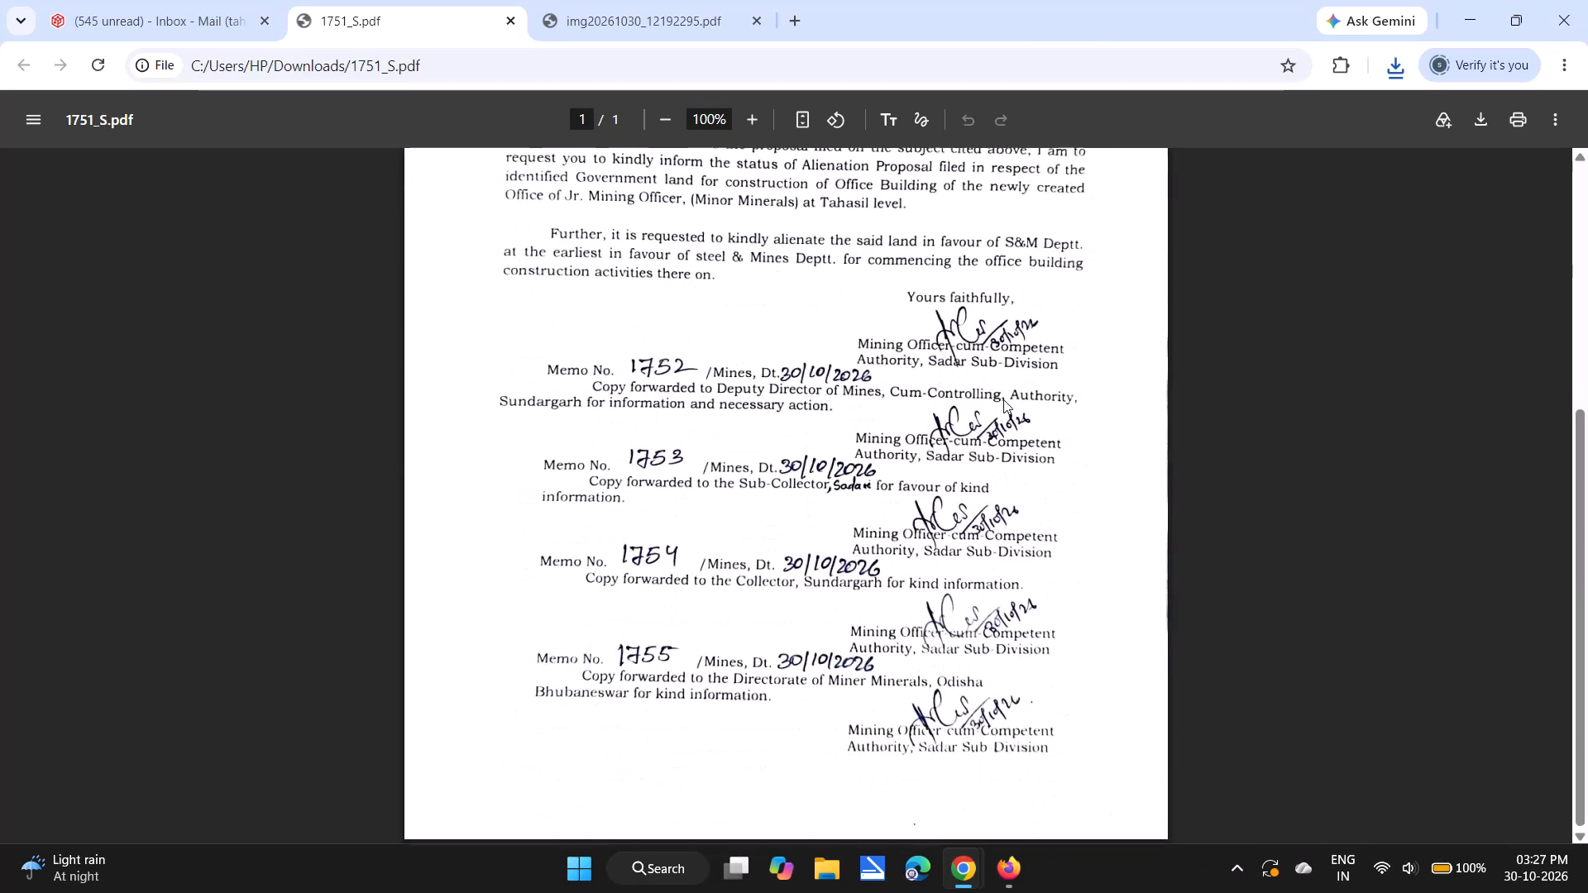
{"action": "scroll", "coordinate": [1003, 399], "scroll_direction": "up", "scroll_amount": 4}
{"action": "scroll", "coordinate": [1003, 399], "scroll_direction": "down", "scroll_amount": 5}
{"action": "scroll", "coordinate": [1003, 399], "scroll_direction": "up", "scroll_amount": 5}
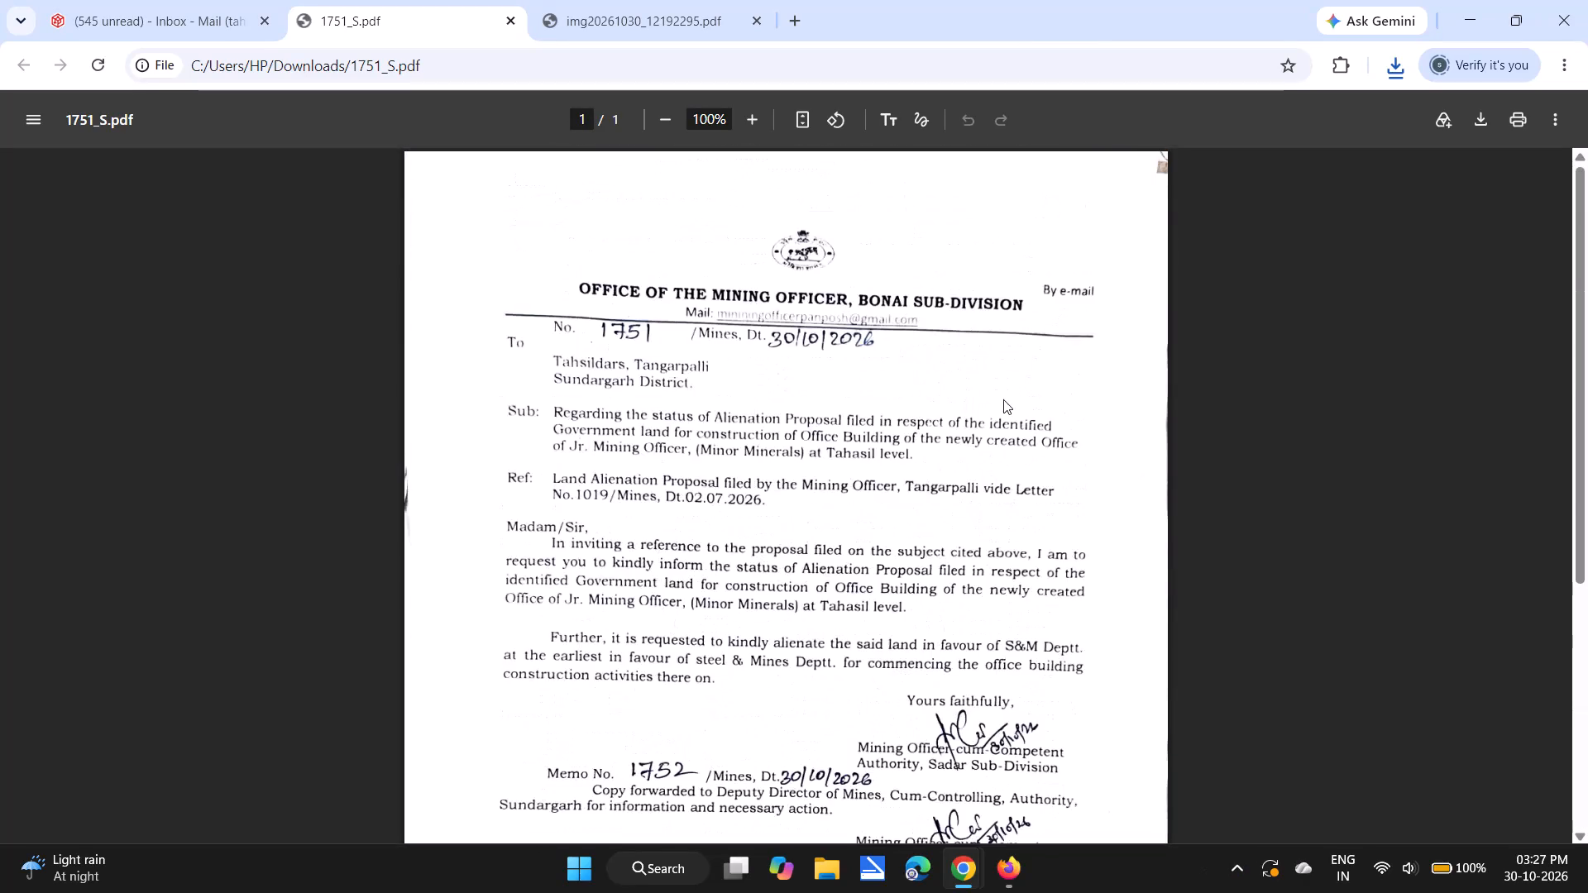
{"action": "scroll", "coordinate": [1003, 399], "scroll_direction": "down", "scroll_amount": 6}
{"action": "scroll", "coordinate": [1003, 399], "scroll_direction": "up", "scroll_amount": 4}
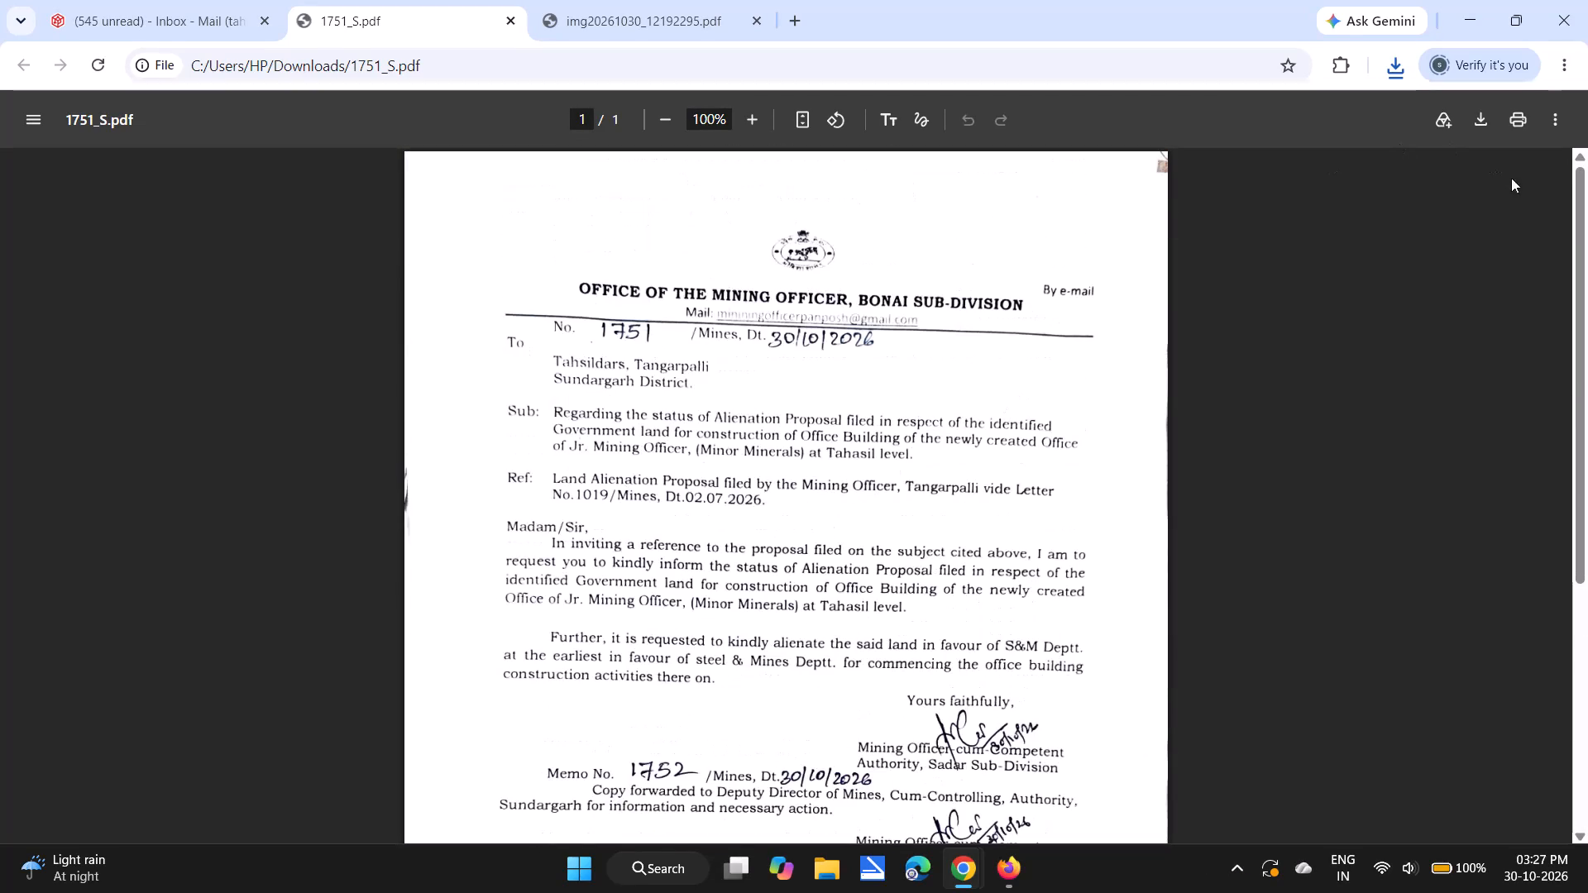
Check the print preview of 1751_S.pdf and print one copy of all pages on the HP LaserJet.
{"action": "left_click", "coordinate": [1514, 127]}
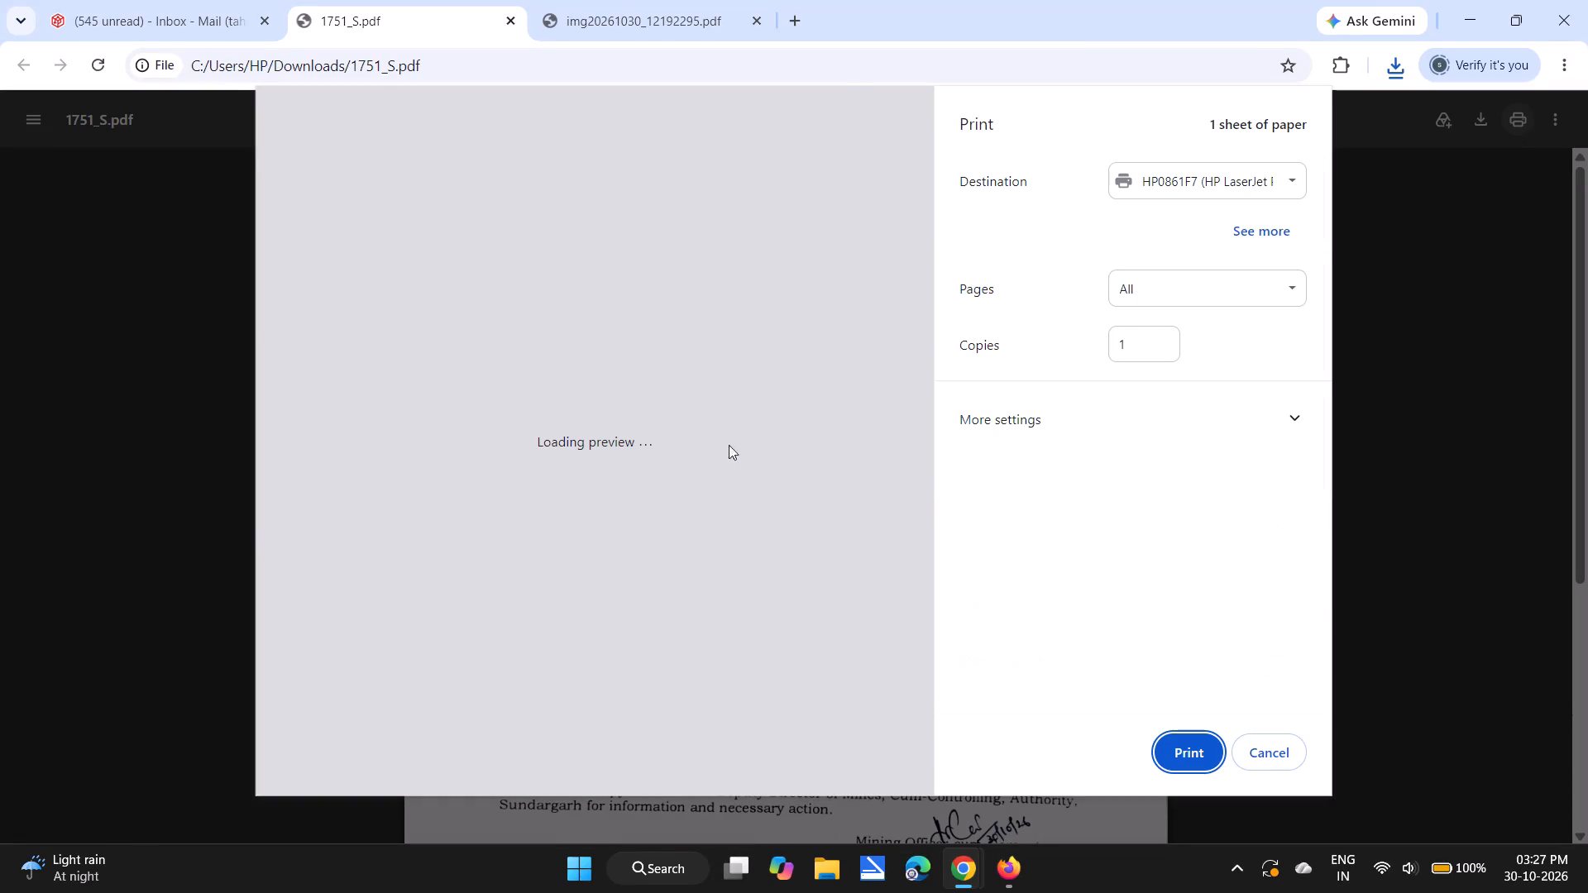
{"action": "scroll", "coordinate": [738, 499], "scroll_direction": "down", "scroll_amount": 4}
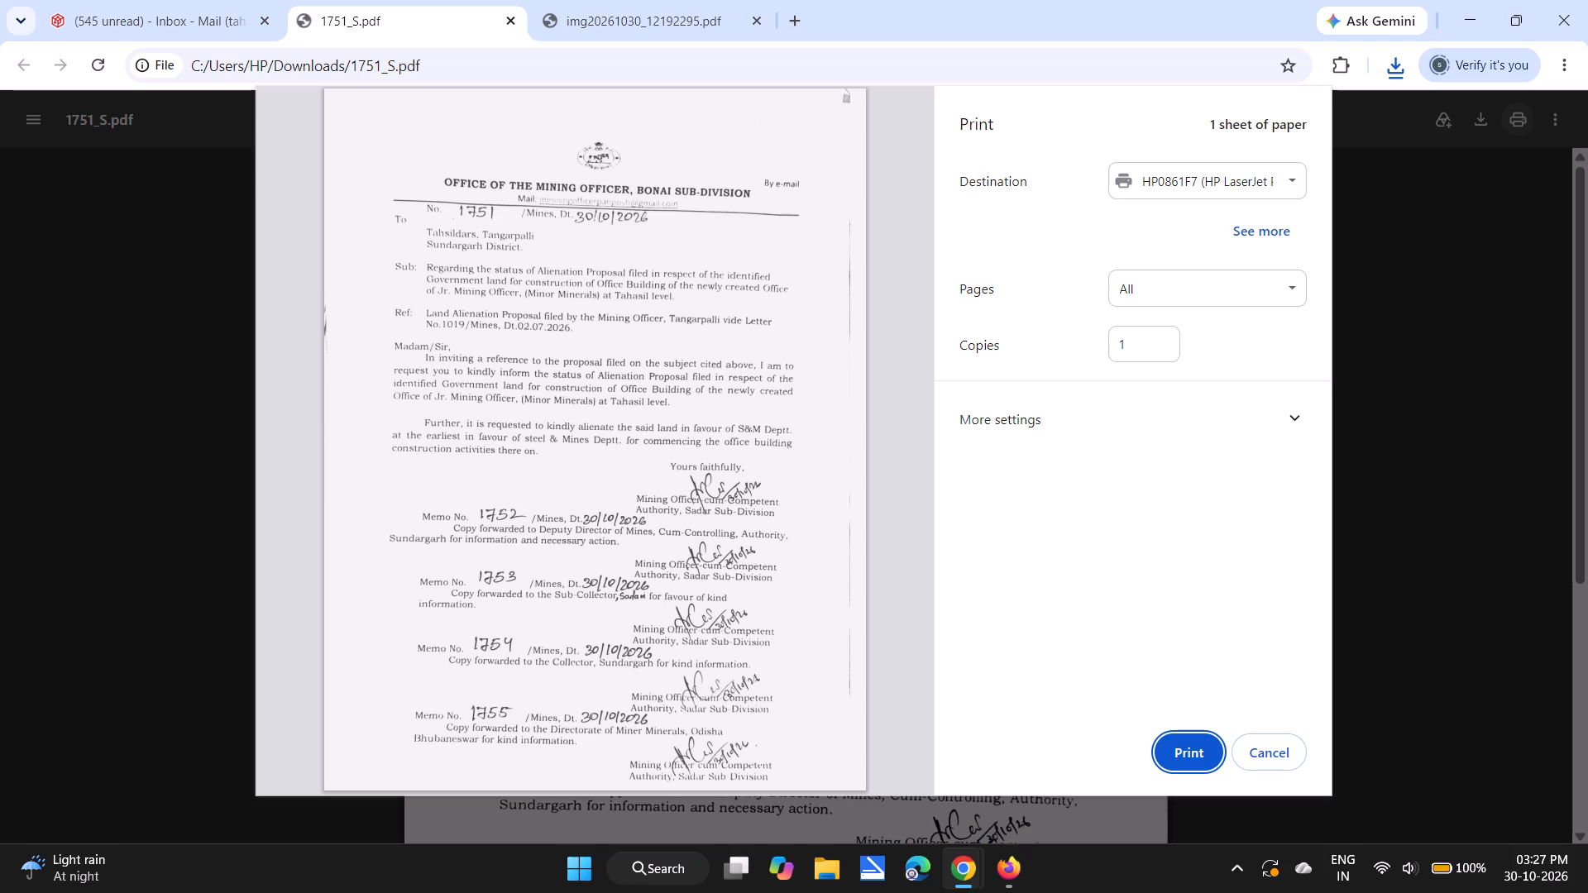
{"action": "left_click", "coordinate": [1184, 746]}
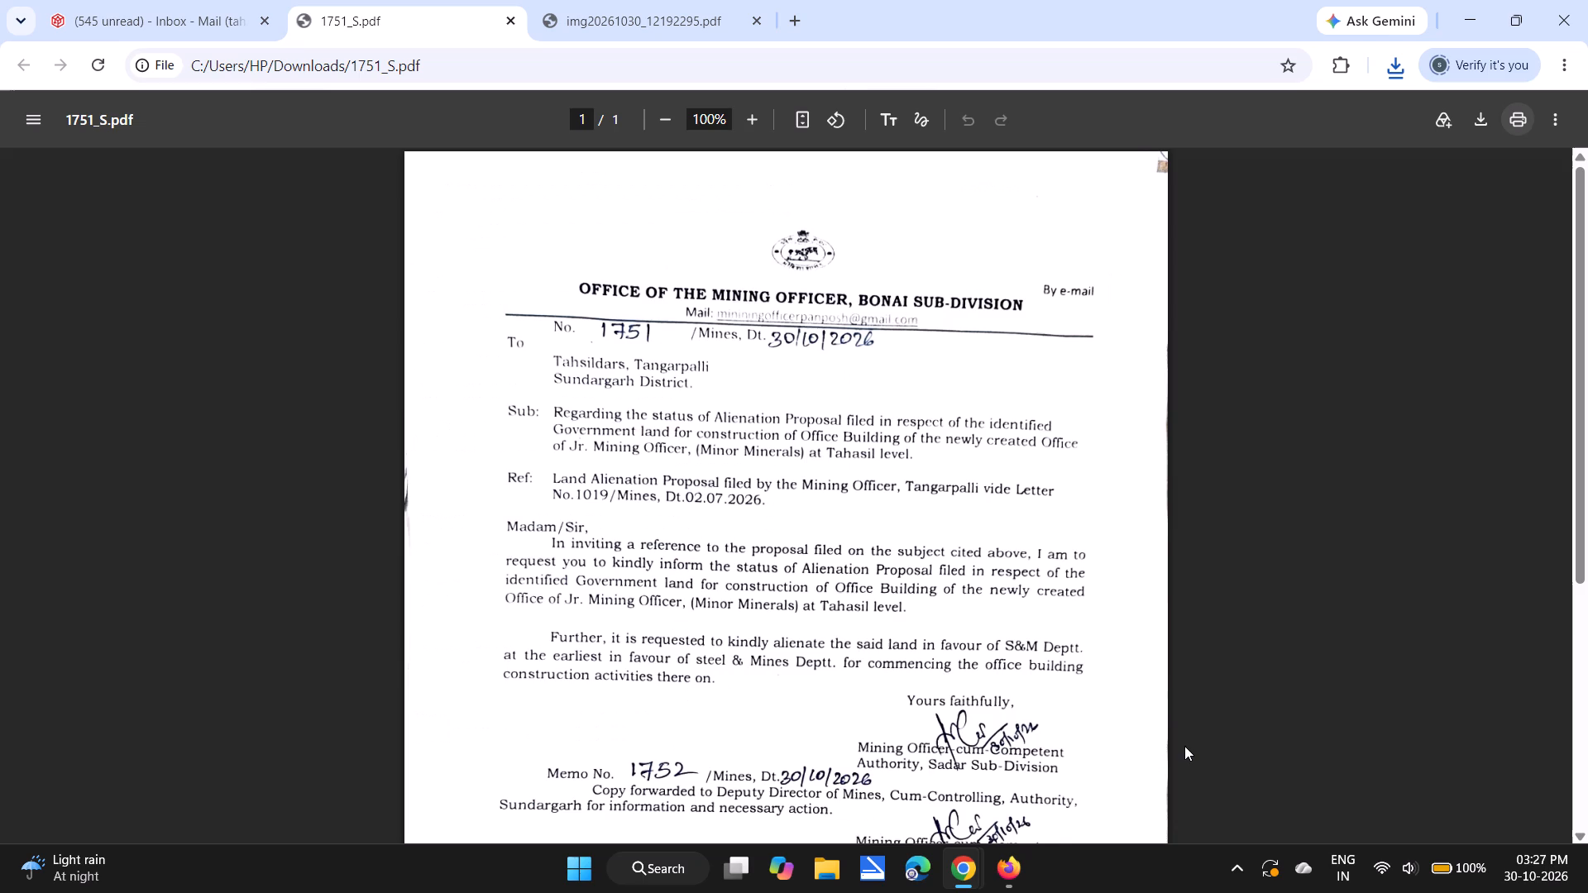
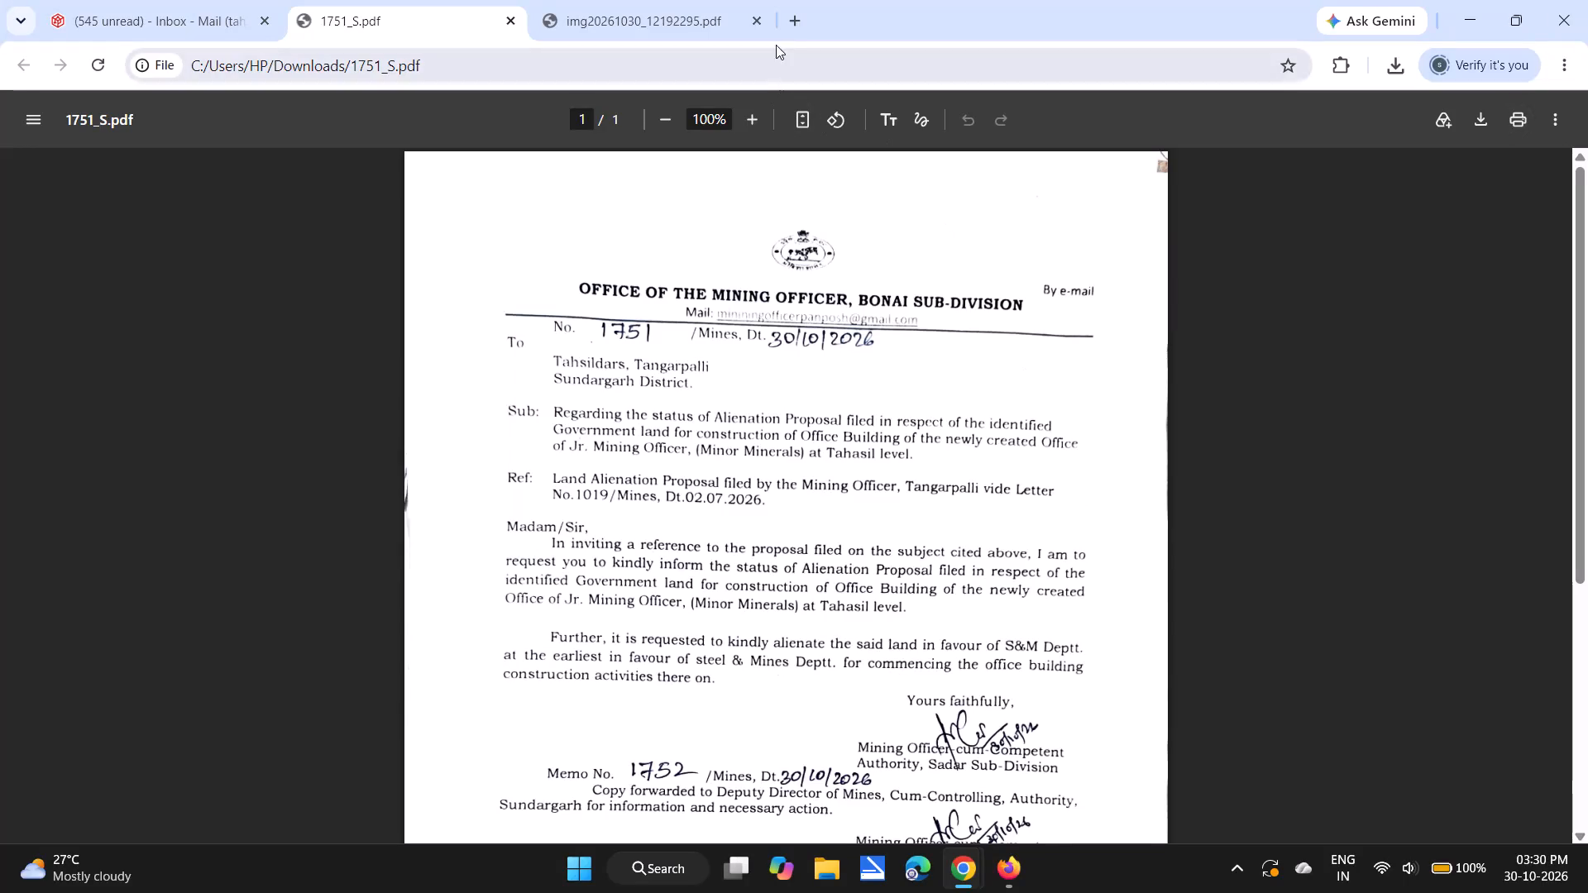
Close the img20261030_12192295.pdf document.
{"action": "left_click", "coordinate": [761, 21]}
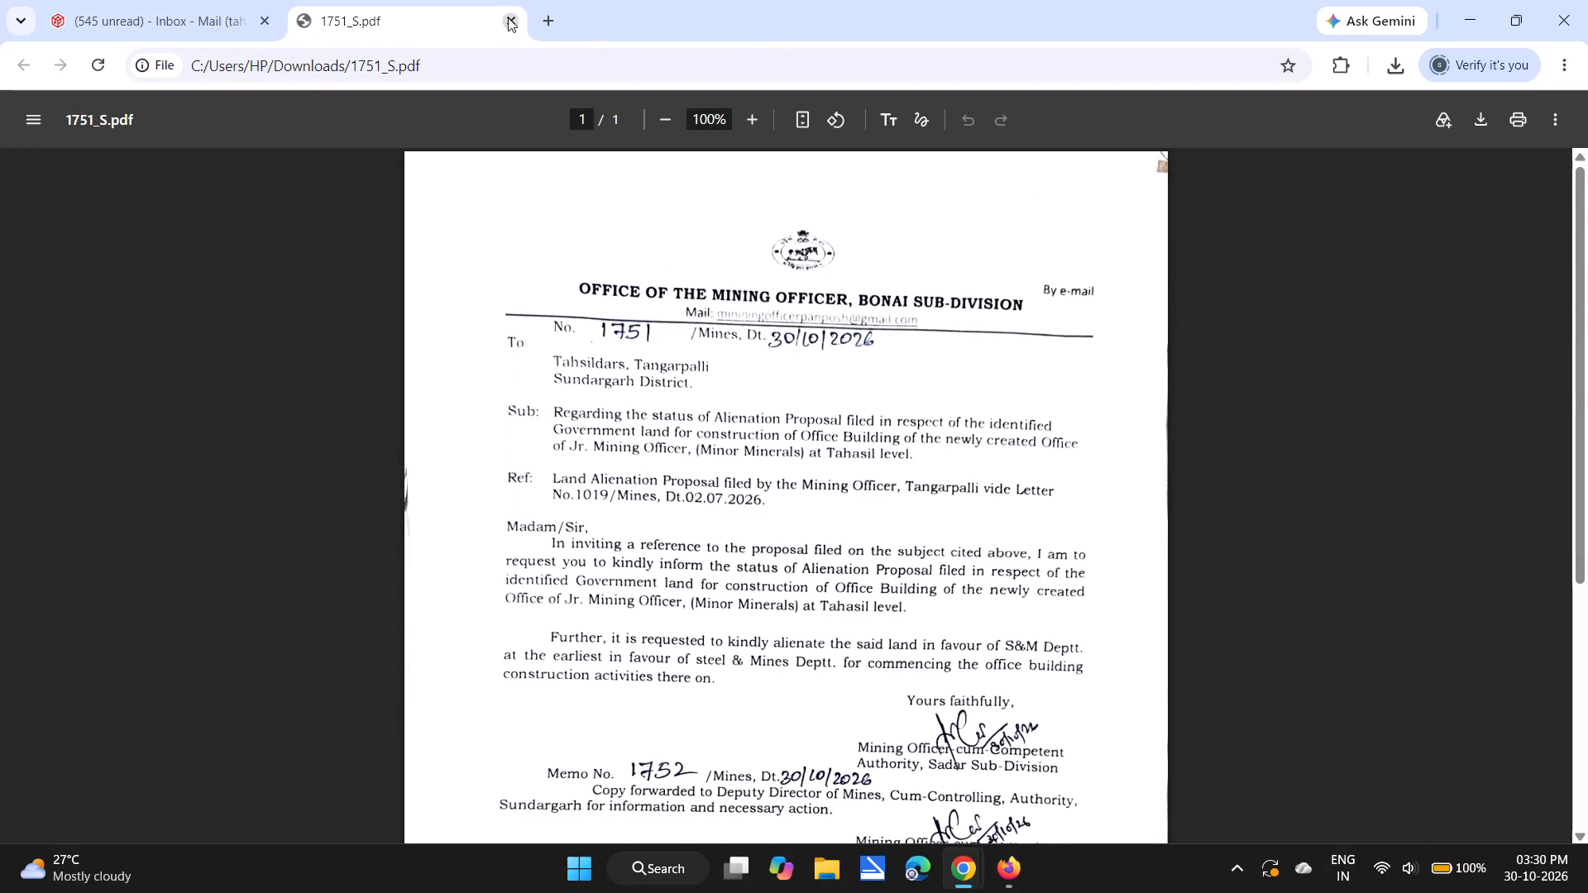
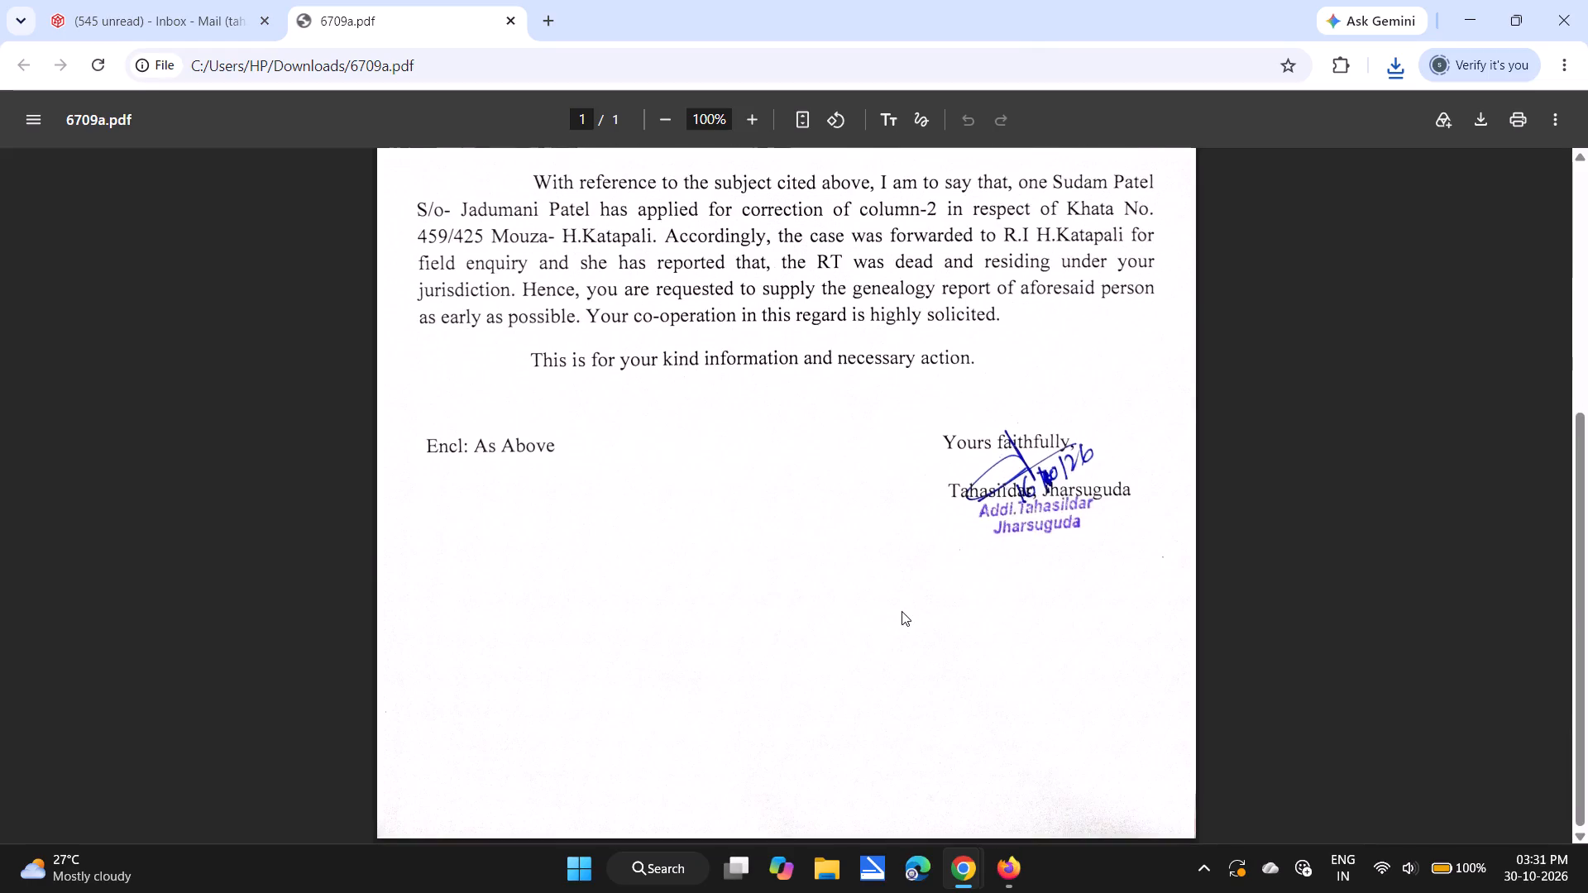
Print one copy of all pages of 6709a.pdf, the Jharsuguda Tahasil Office letter No. 6709, on the HP LaserJet printer.
{"action": "scroll", "coordinate": [902, 611], "scroll_direction": "up", "scroll_amount": 4}
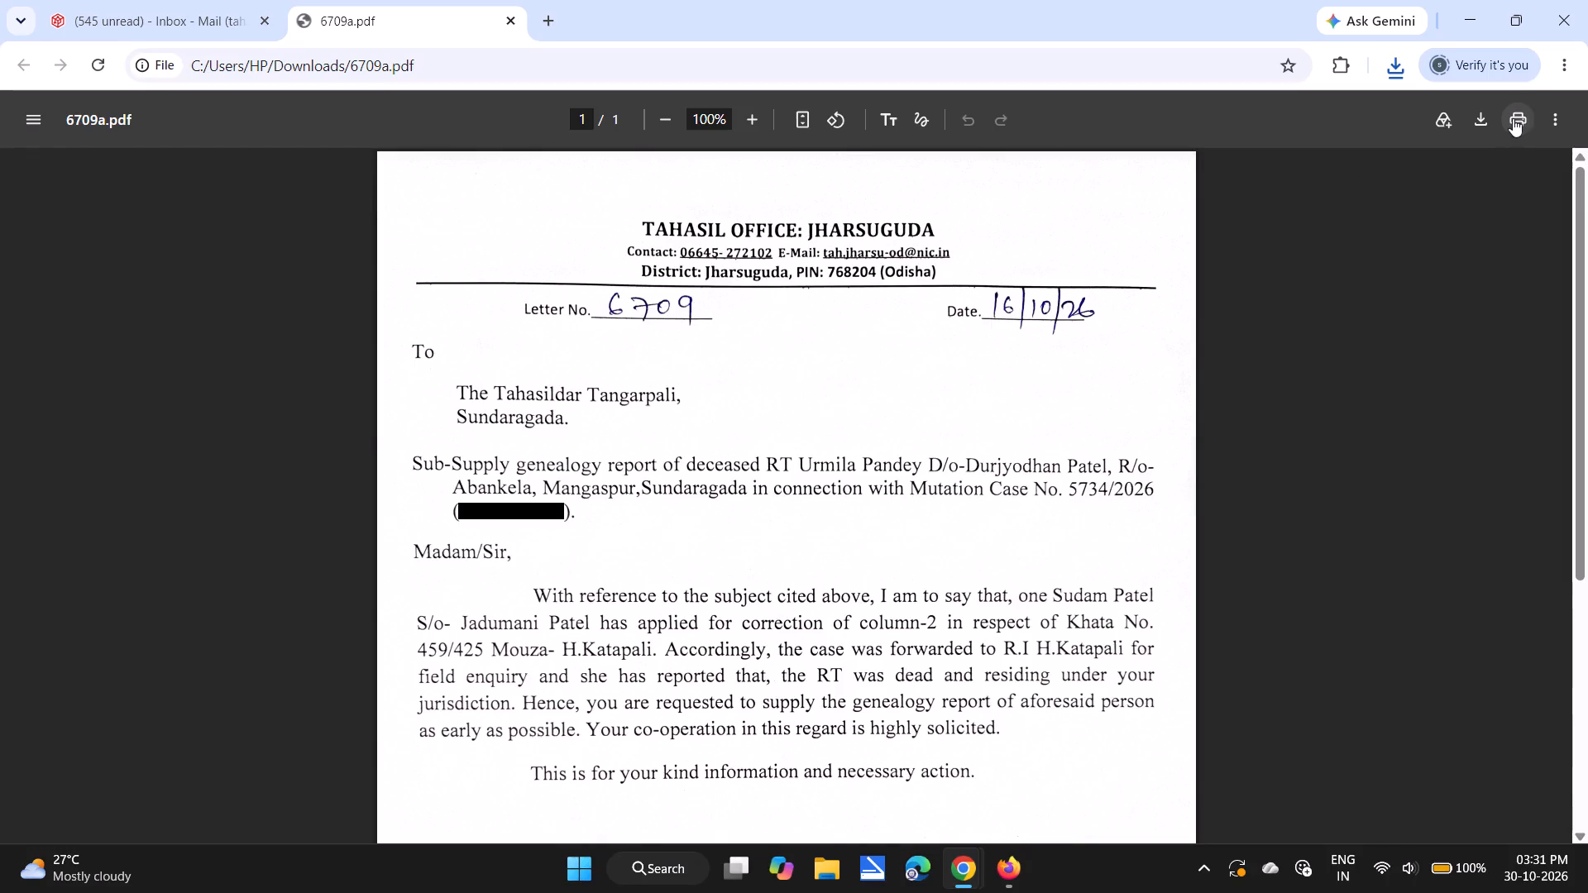
{"action": "left_click", "coordinate": [1513, 117]}
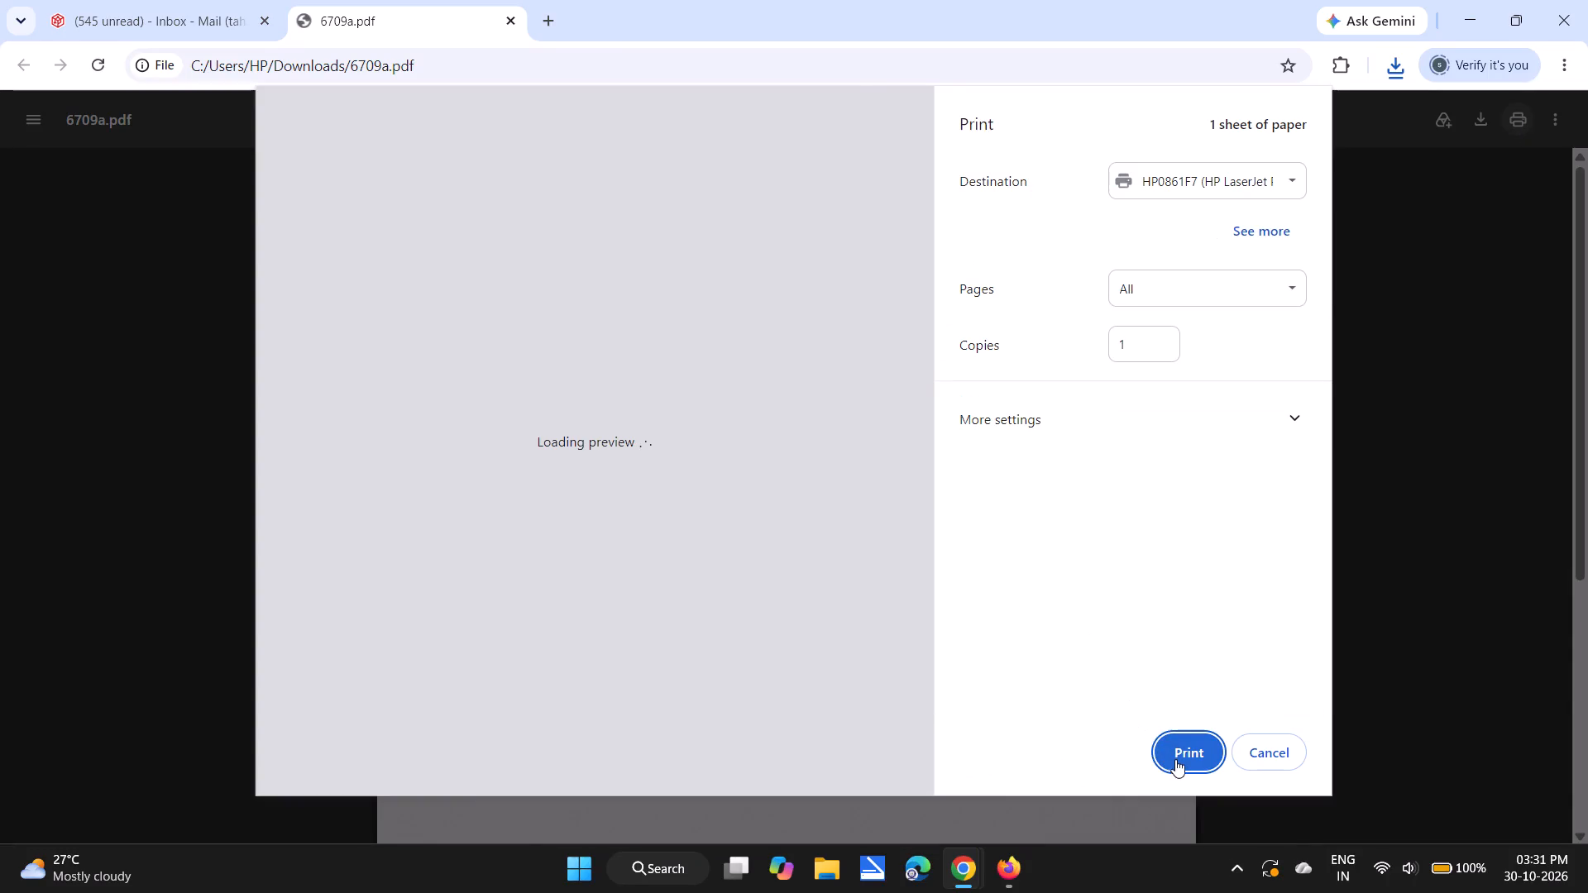
{"action": "left_click", "coordinate": [1175, 760]}
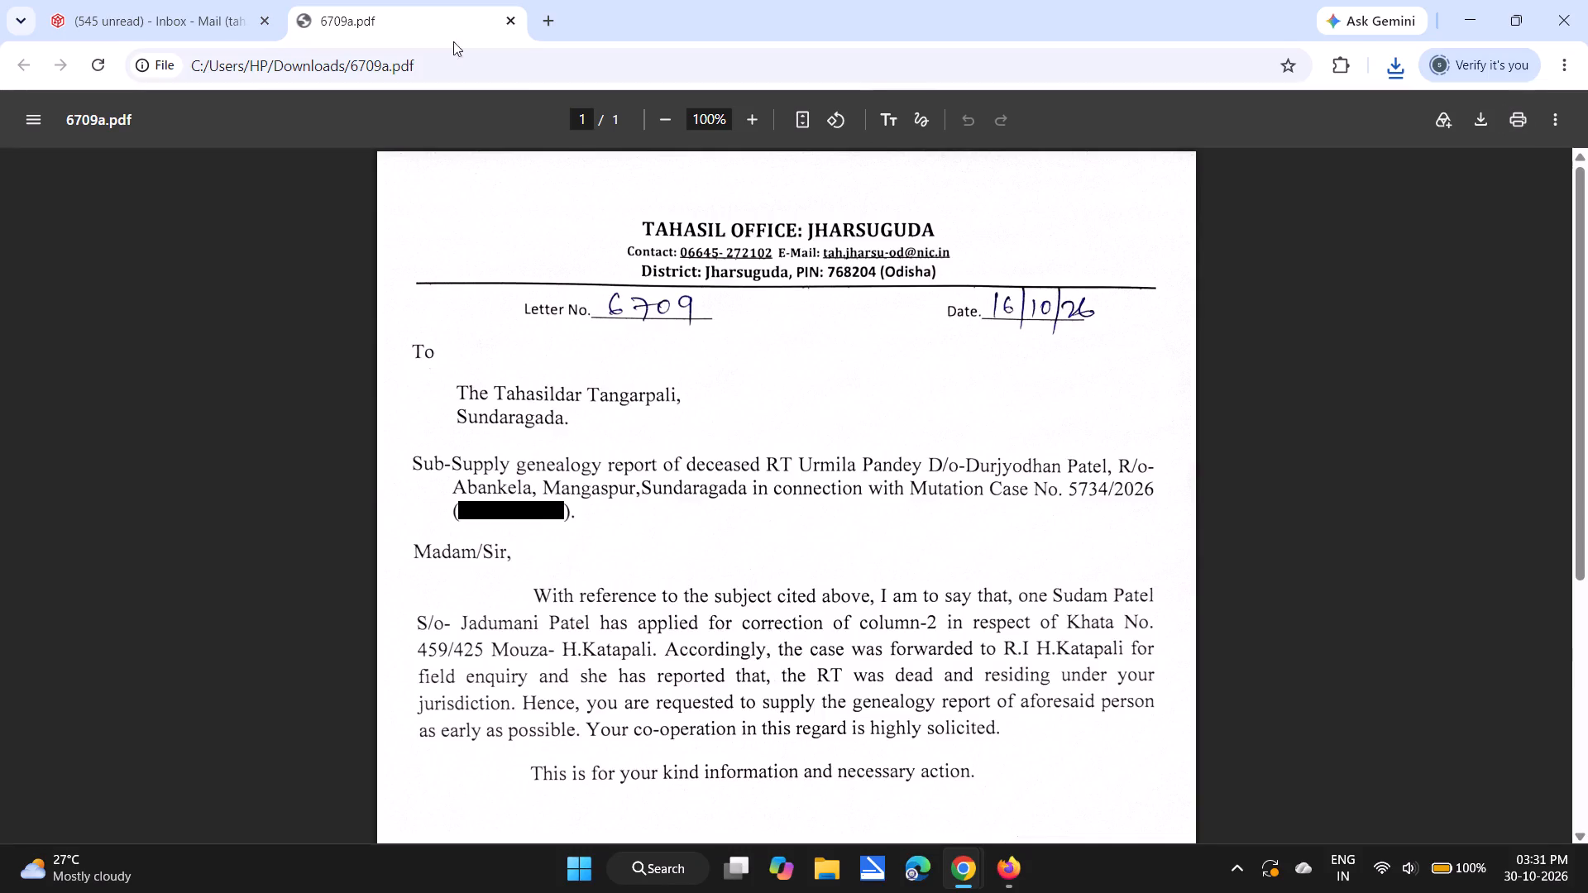
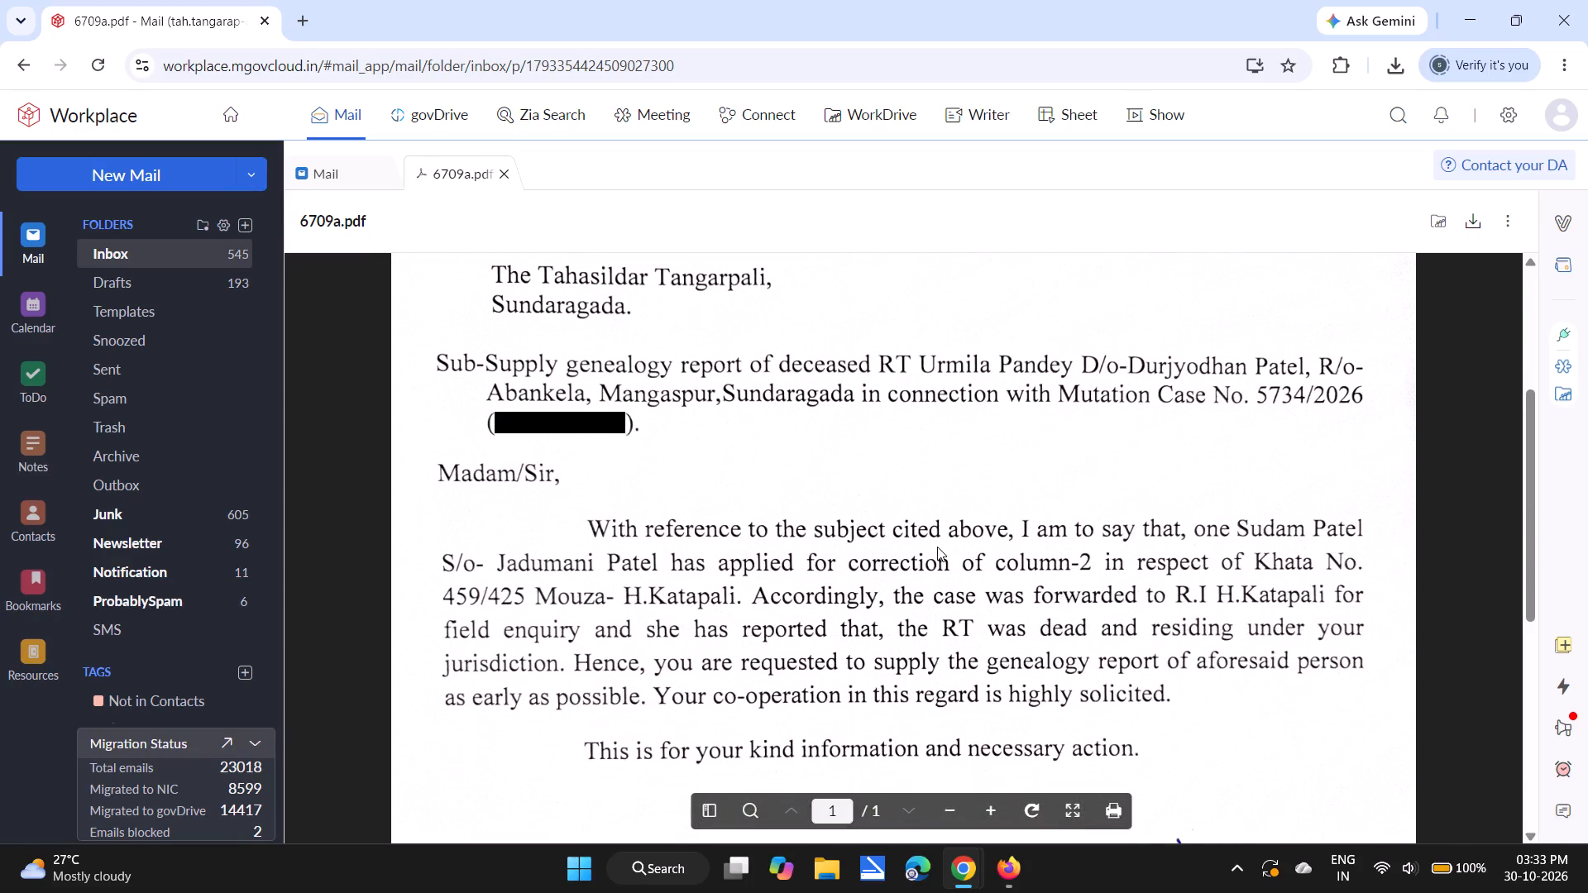
Open the downloaded 6709a.pdf in its own browser tab.
{"action": "scroll", "coordinate": [937, 547], "scroll_direction": "down", "scroll_amount": 1}
{"action": "scroll", "coordinate": [937, 547], "scroll_direction": "up", "scroll_amount": 3}
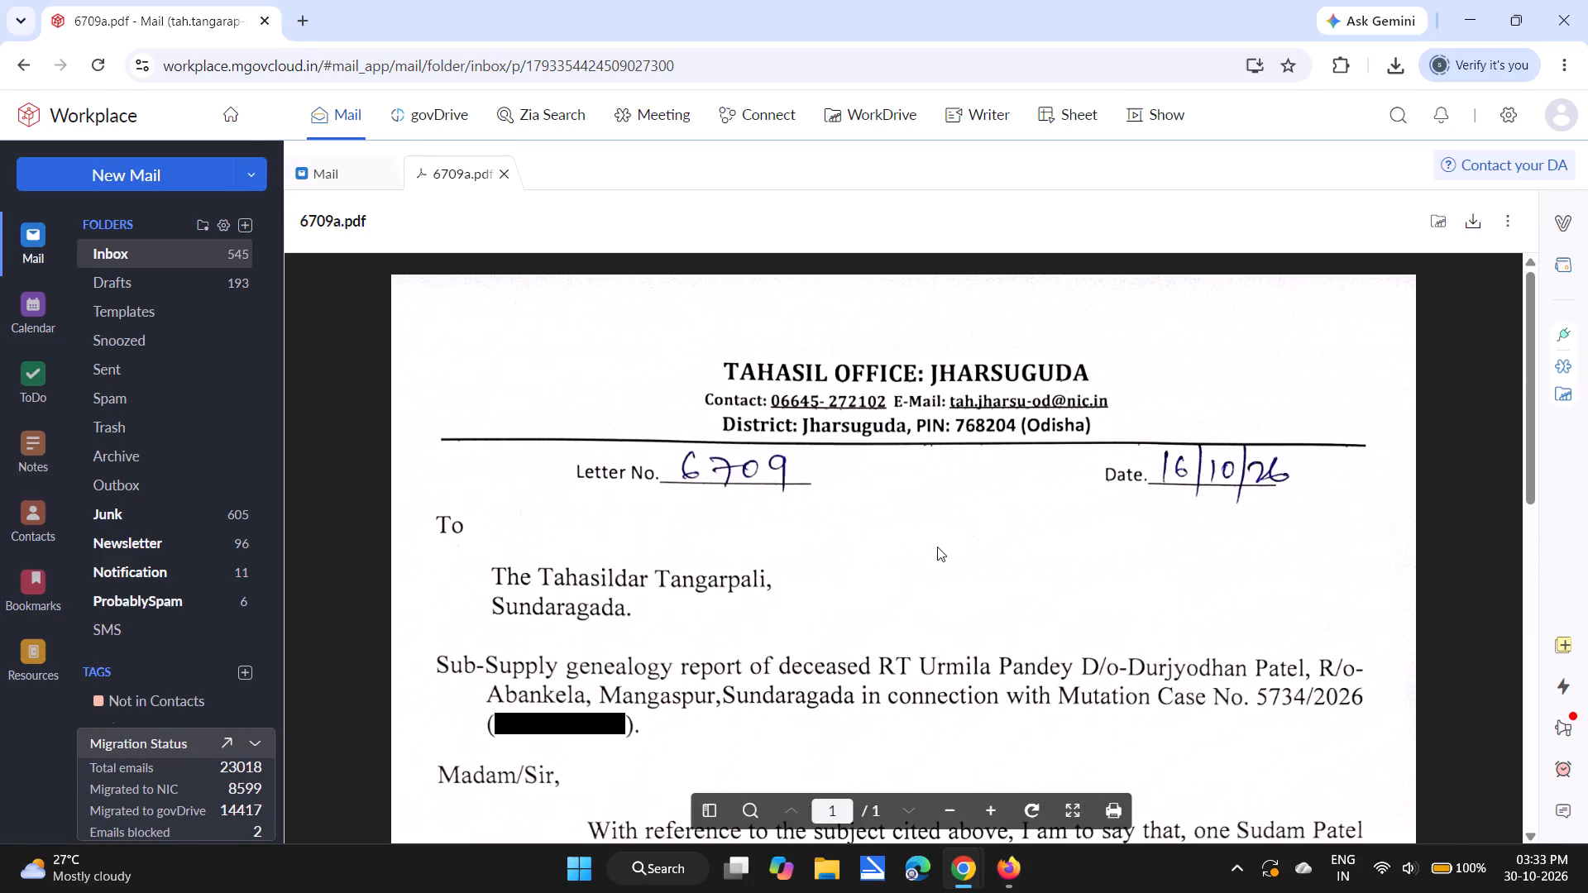
{"action": "left_click", "coordinate": [1385, 58]}
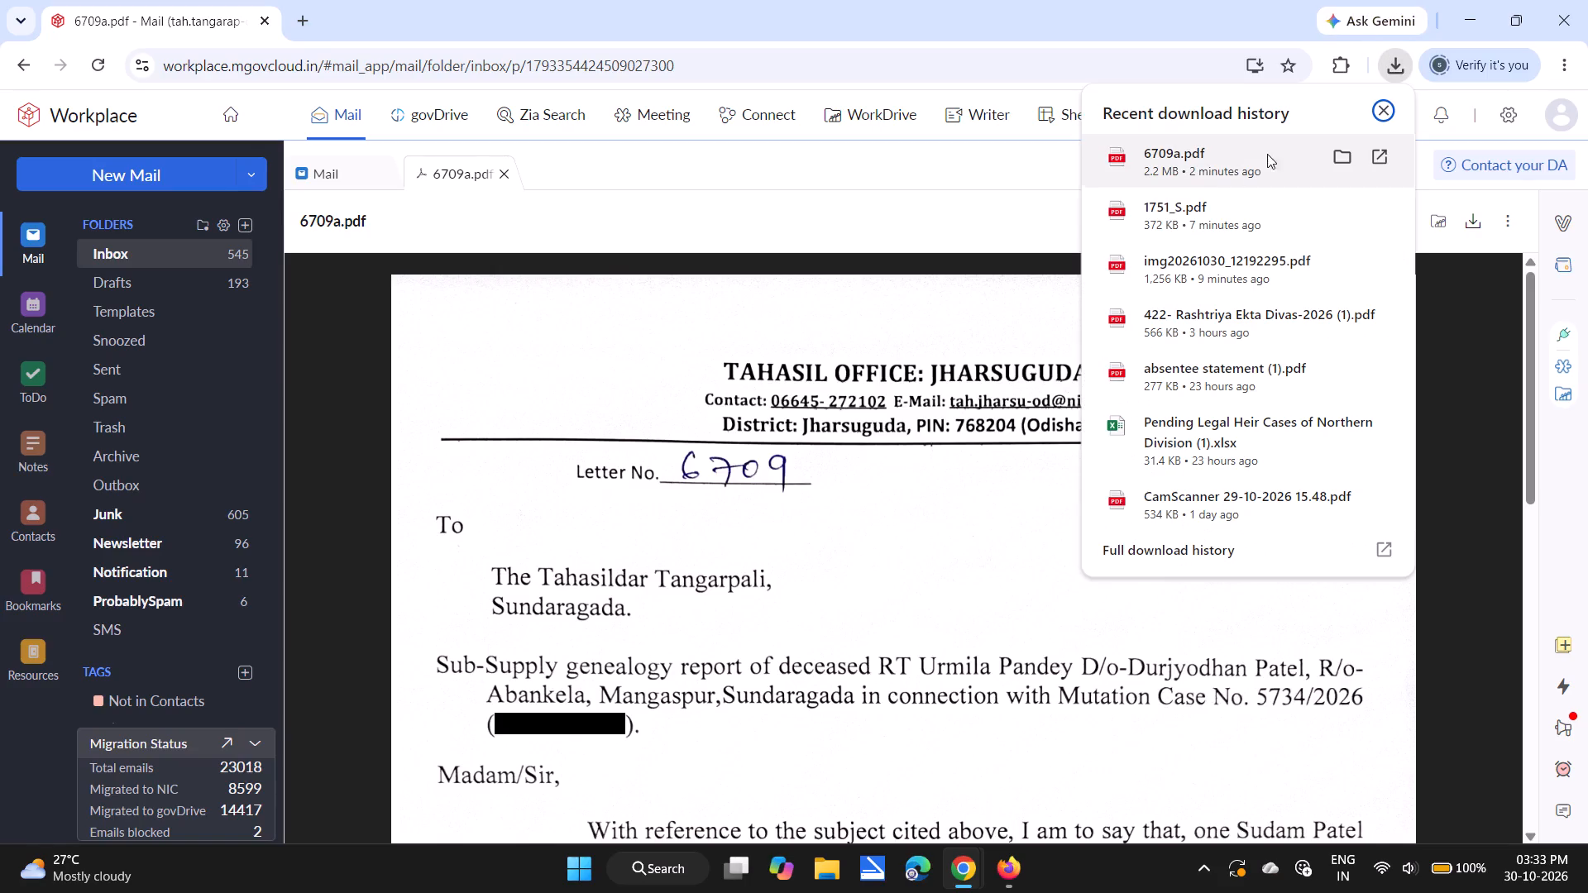
{"action": "left_click", "coordinate": [1211, 161]}
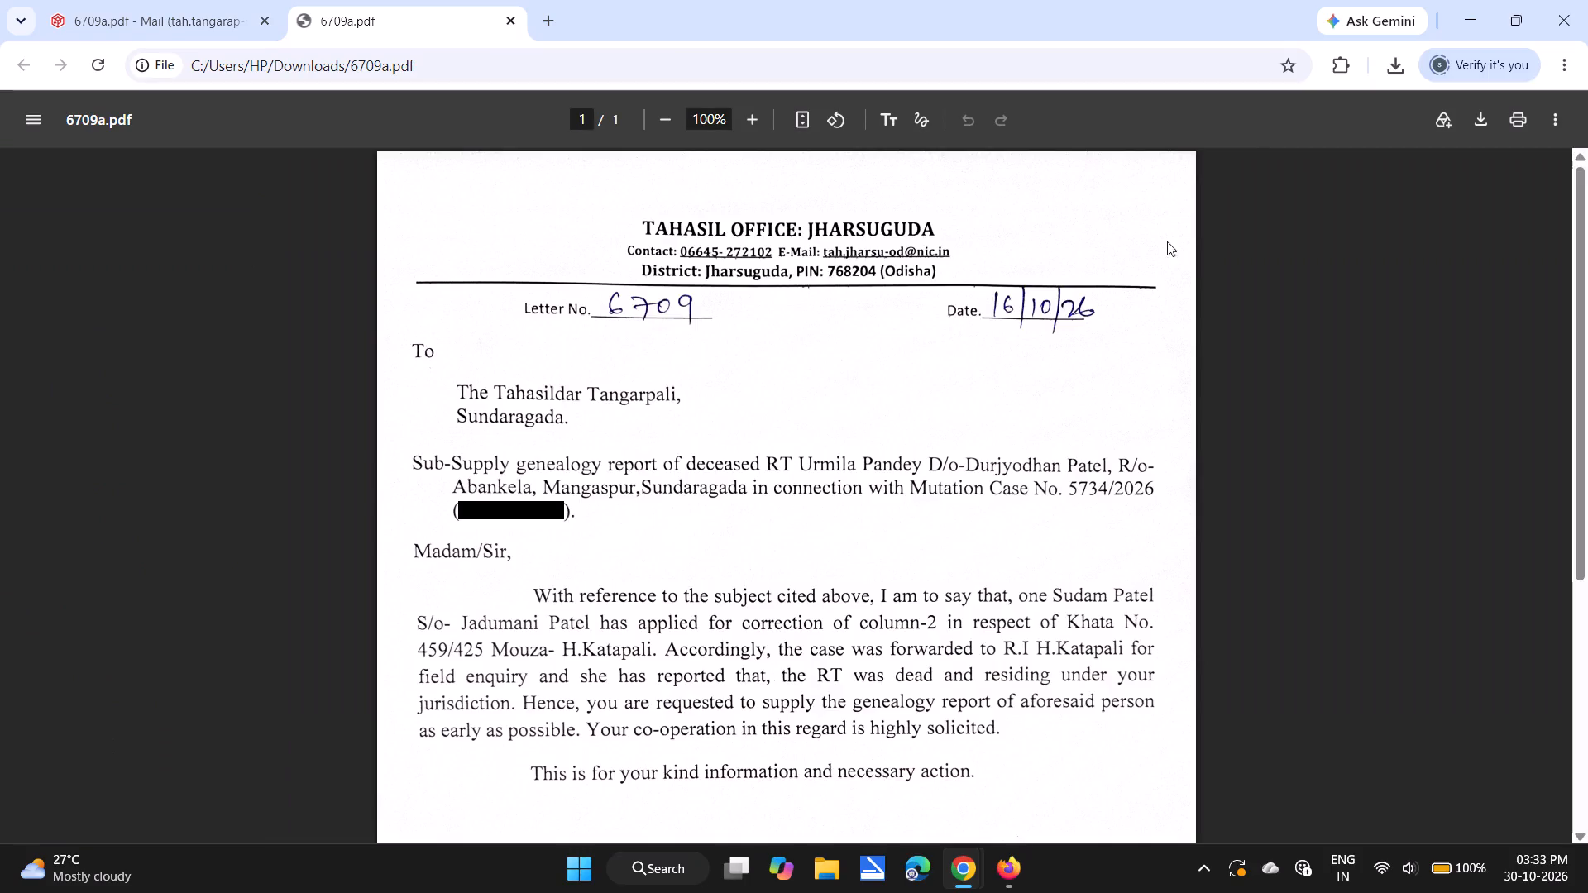
Print 6709a.pdf again on the HP LaserJet printer with the scale set to Fit to paper.
{"action": "left_click", "coordinate": [1523, 114]}
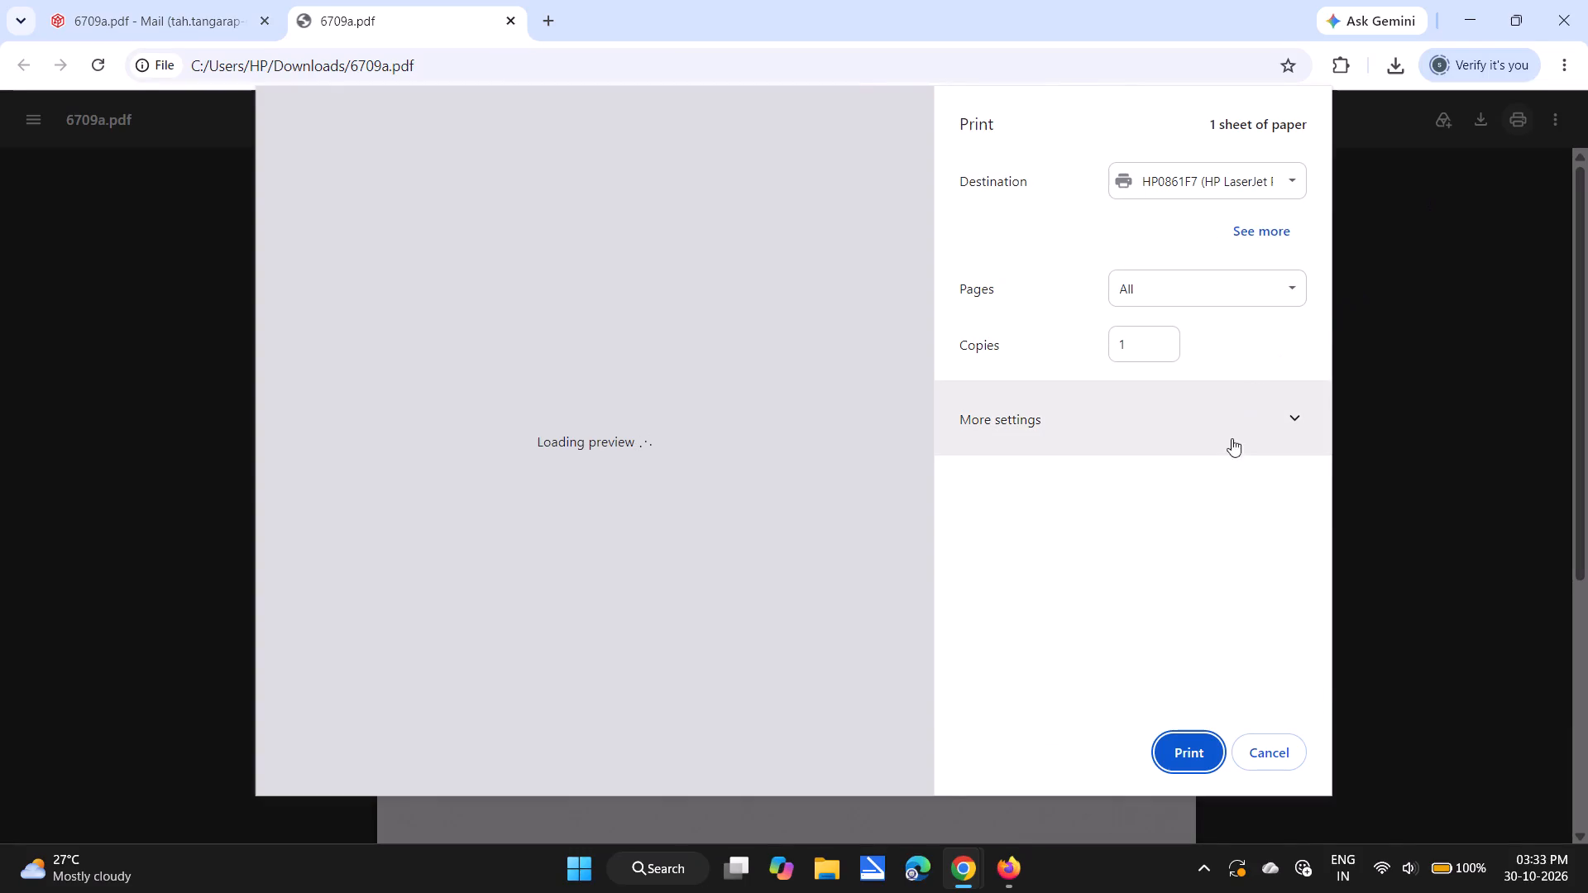
{"action": "left_click", "coordinate": [1296, 419]}
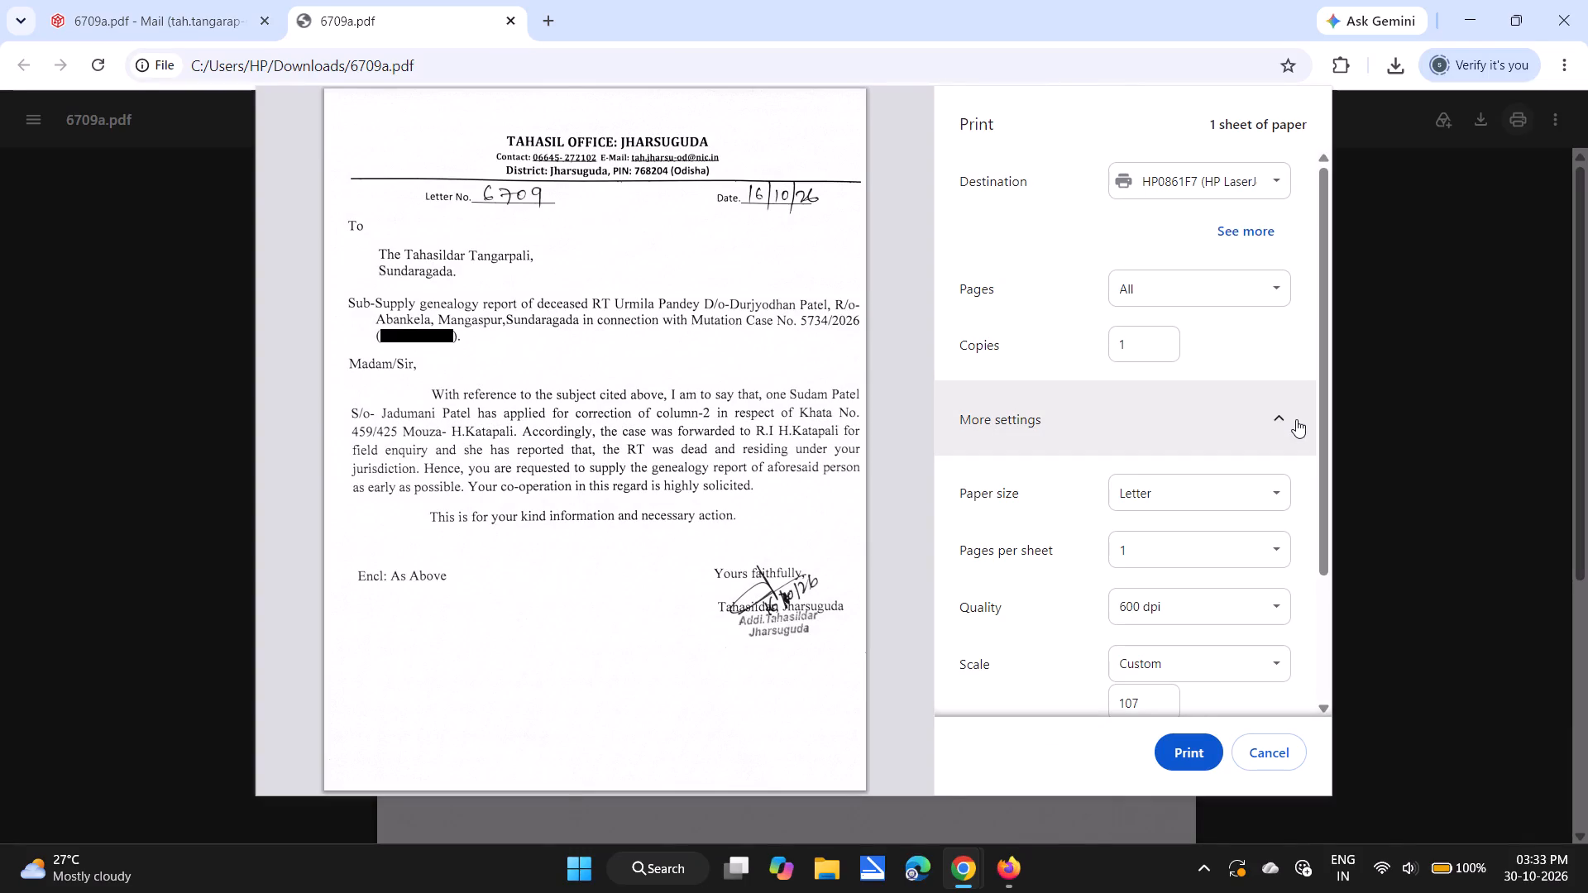
{"action": "left_click", "coordinate": [1175, 687]}
{"action": "scroll", "coordinate": [999, 611], "scroll_direction": "down", "scroll_amount": 1}
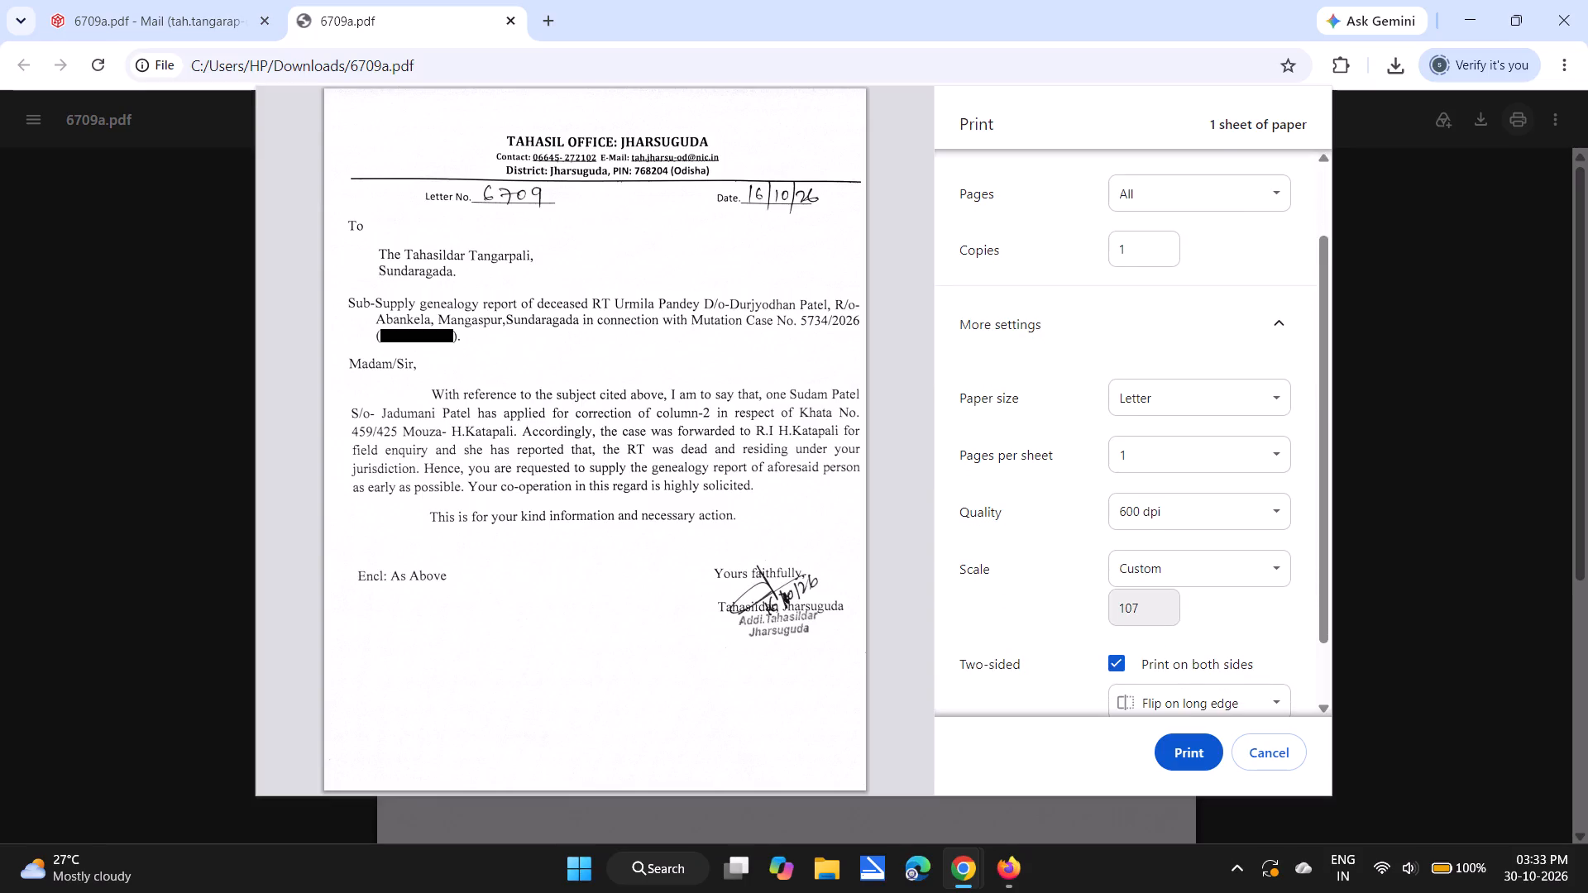
{"action": "left_click", "coordinate": [1141, 613]}
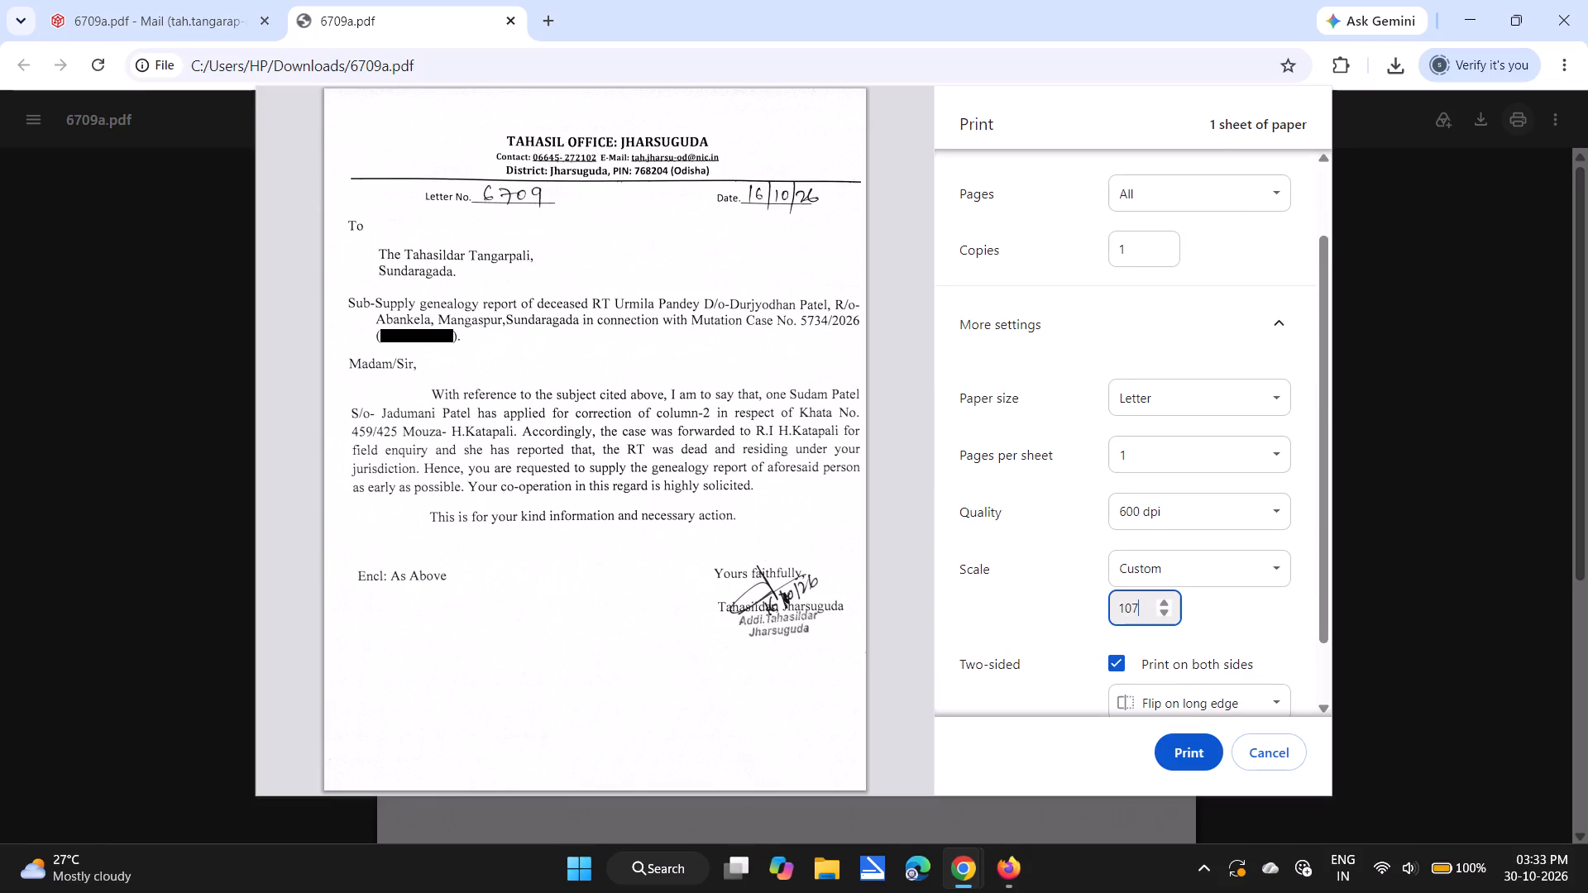
{"action": "left_click", "coordinate": [1157, 576]}
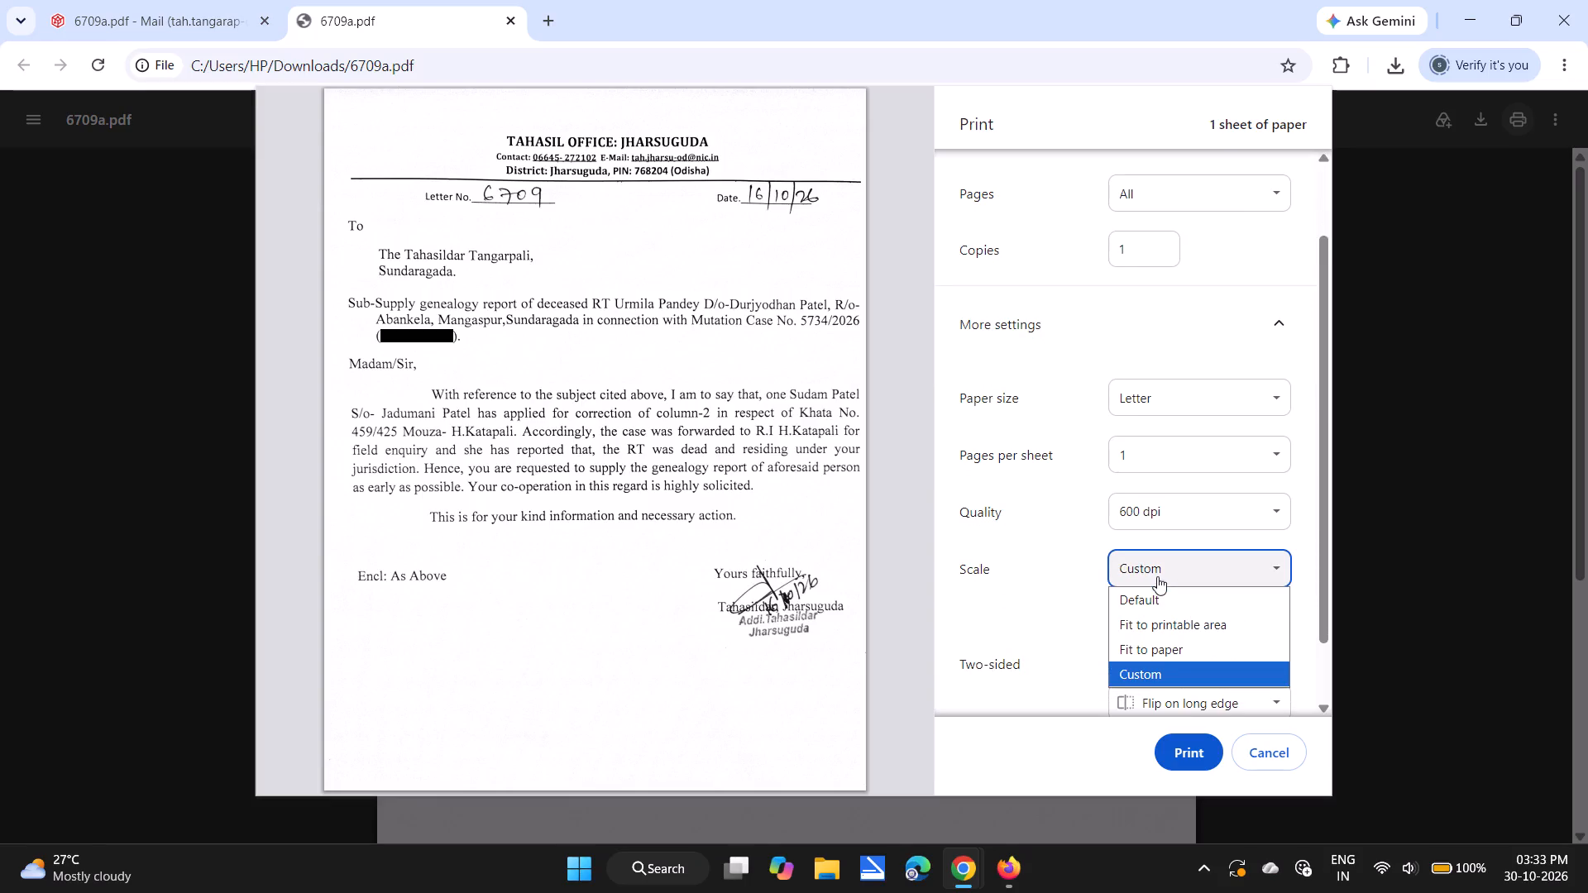
{"action": "left_click", "coordinate": [1177, 626]}
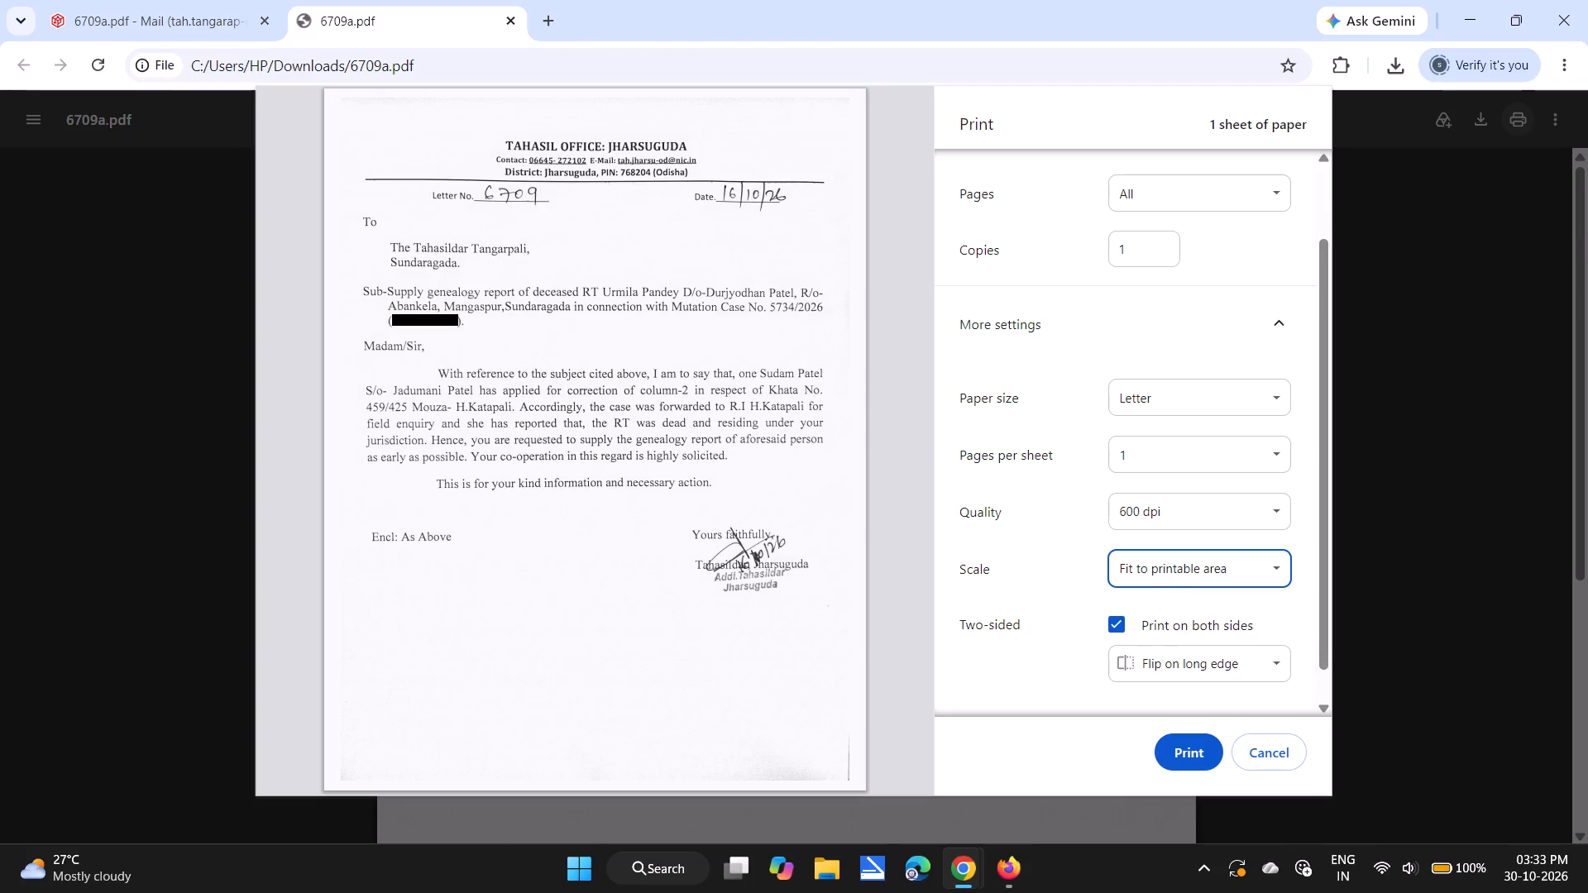
{"action": "left_click", "coordinate": [1194, 570]}
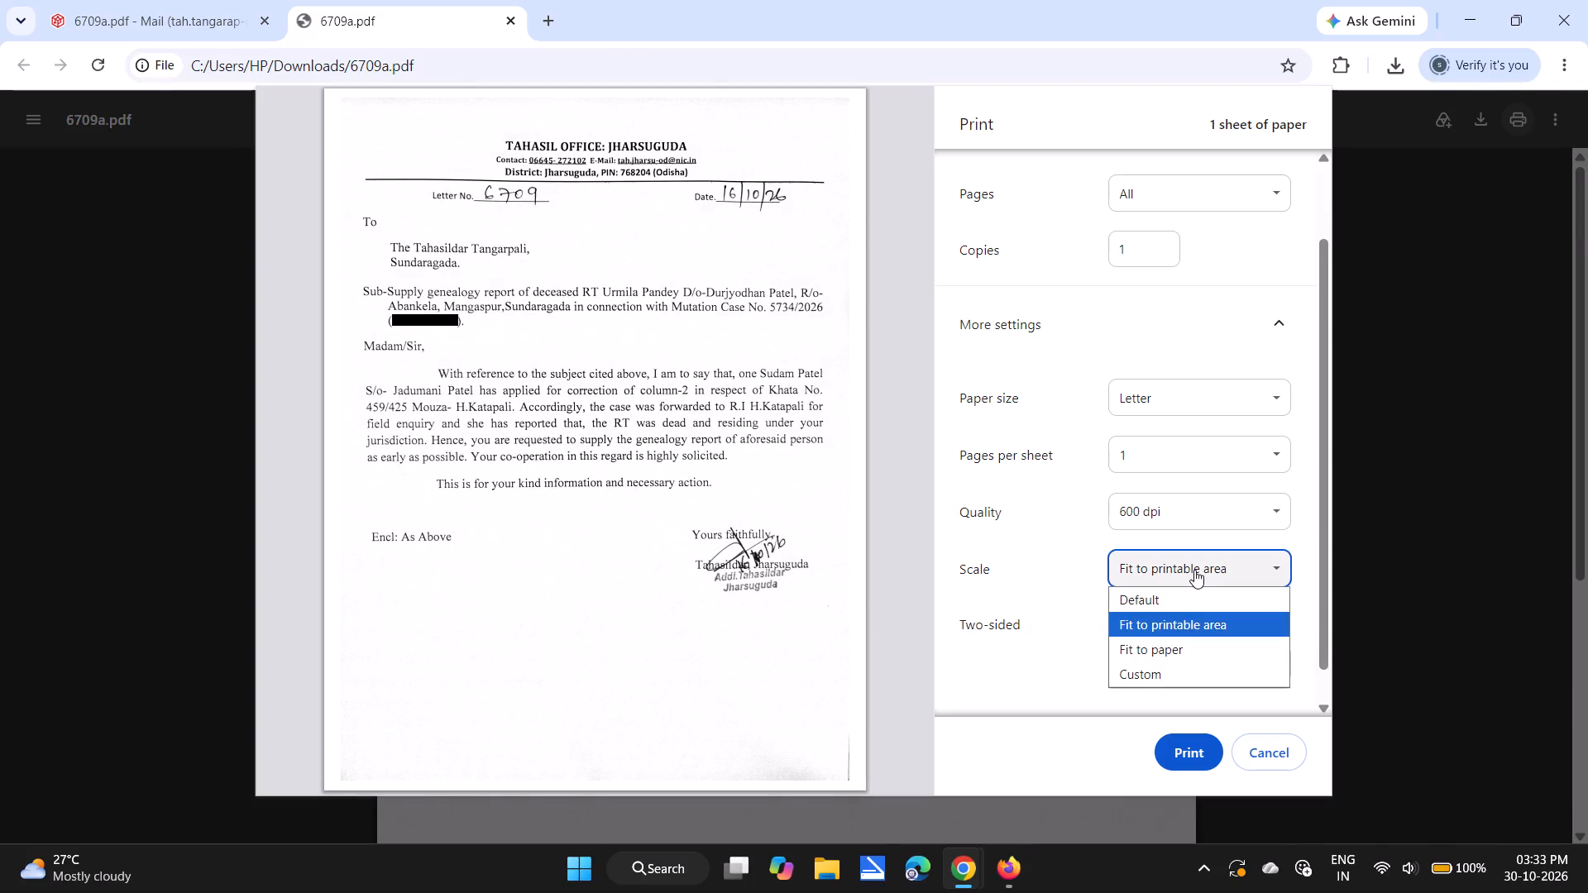
{"action": "left_click", "coordinate": [1174, 645]}
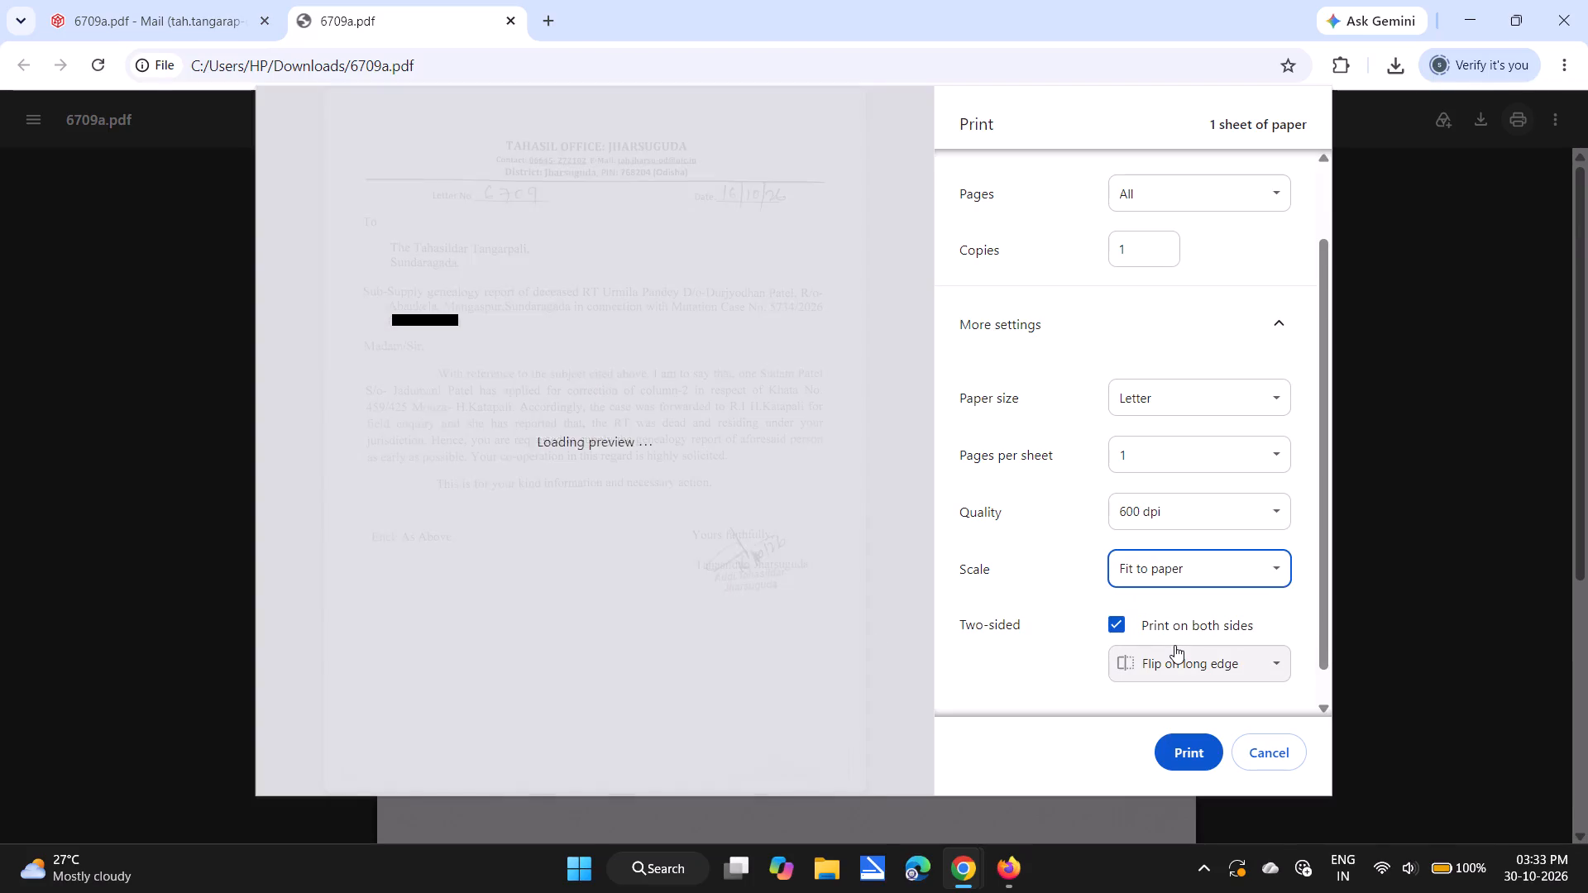
{"action": "left_click", "coordinate": [1174, 747]}
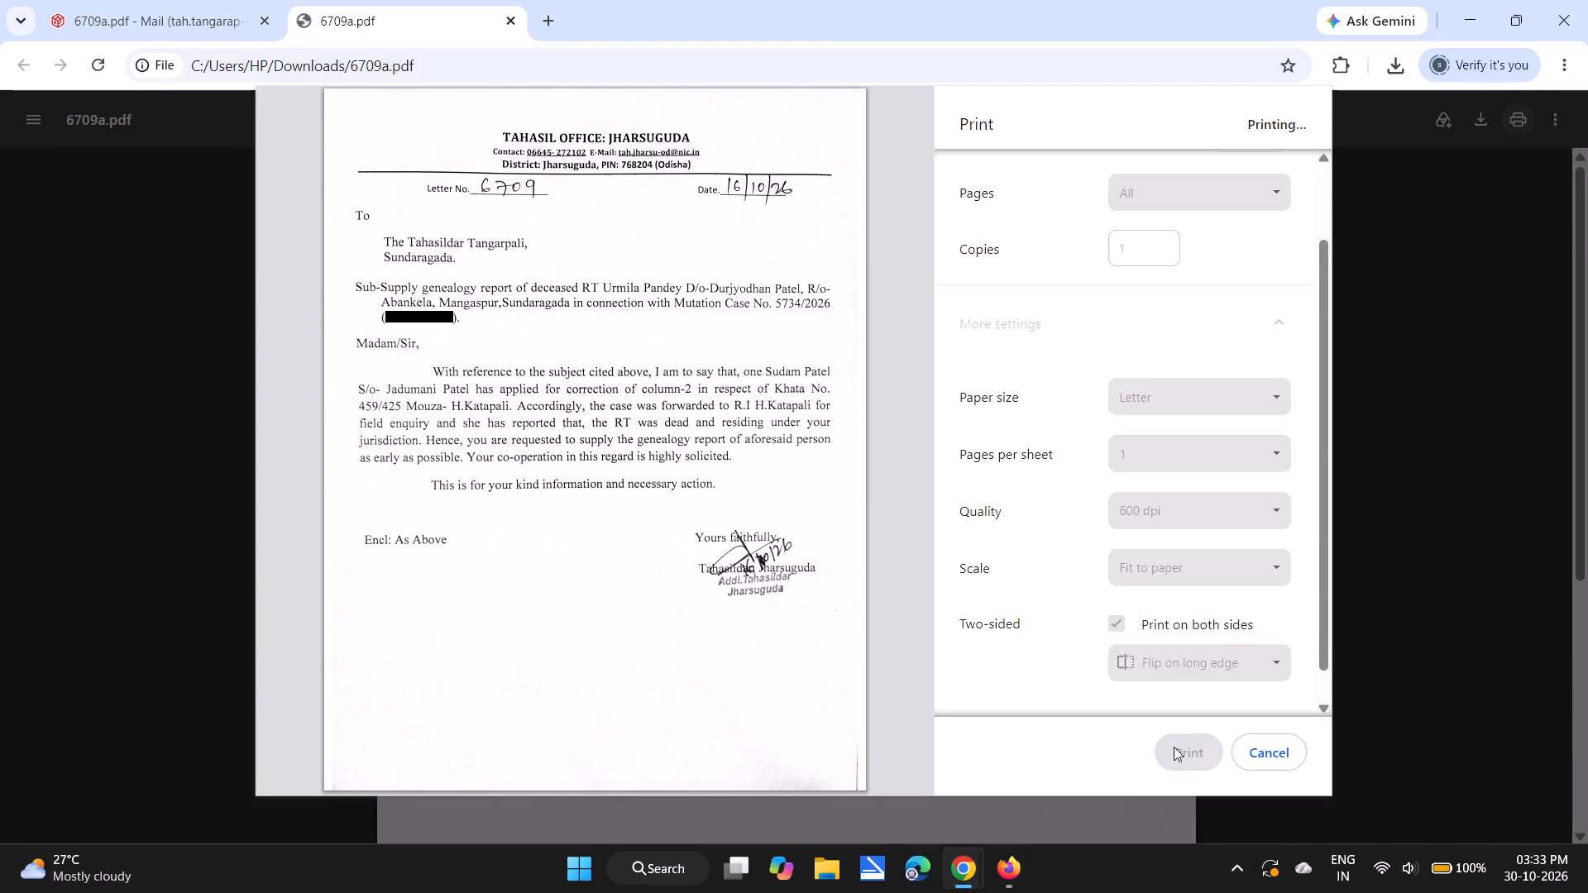
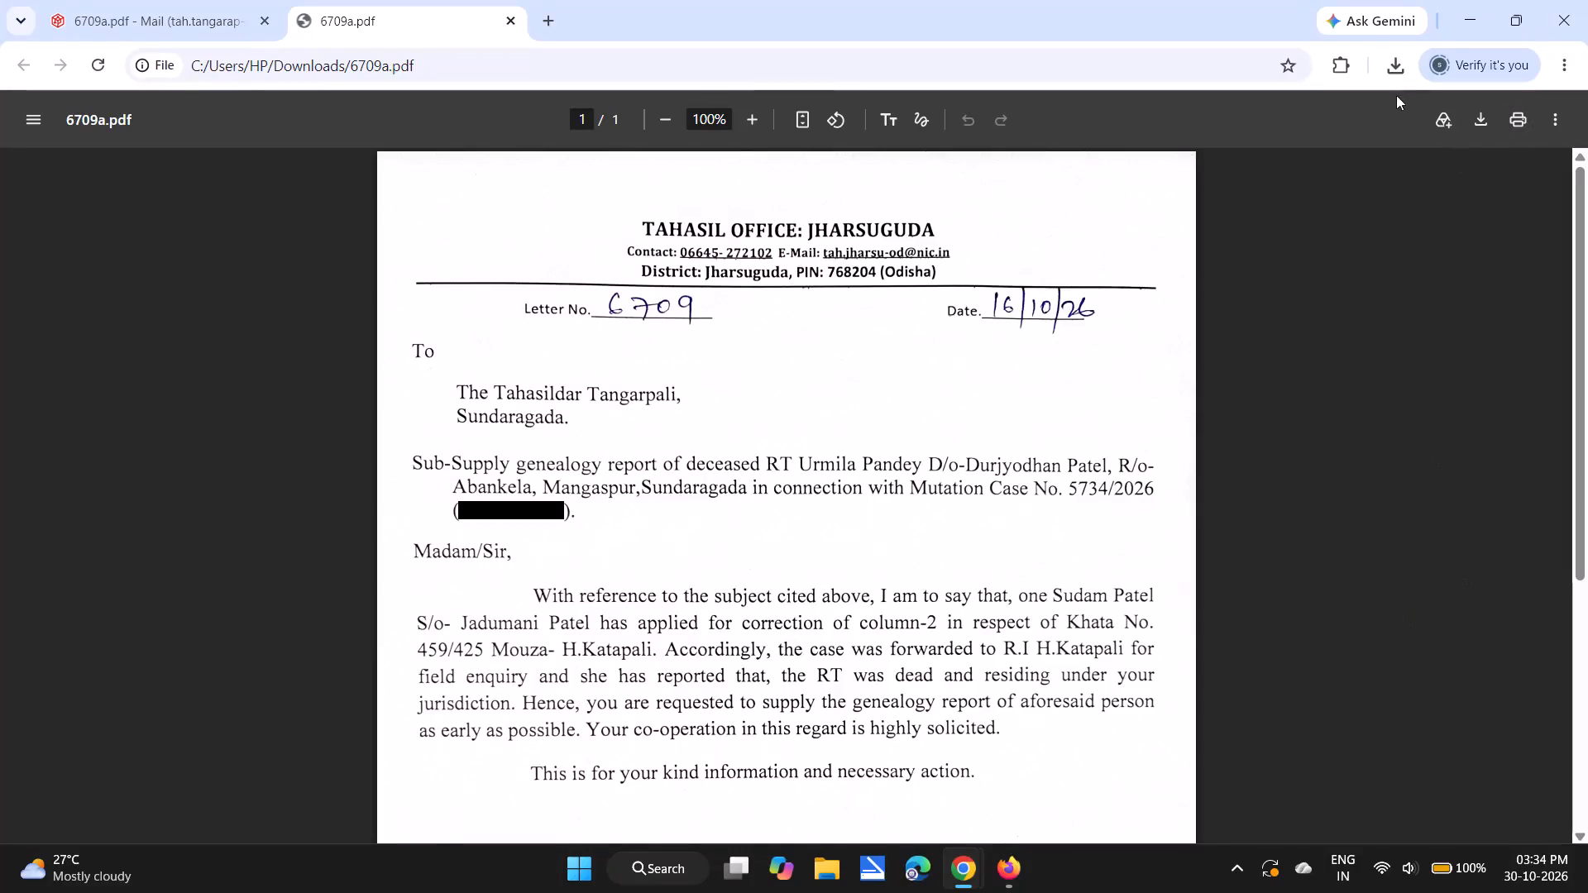
Open the downloaded 1751_S.pdf in its own browser tab and look through the Mining Officer's letter.
{"action": "left_click", "coordinate": [1396, 73]}
{"action": "left_click", "coordinate": [1235, 222]}
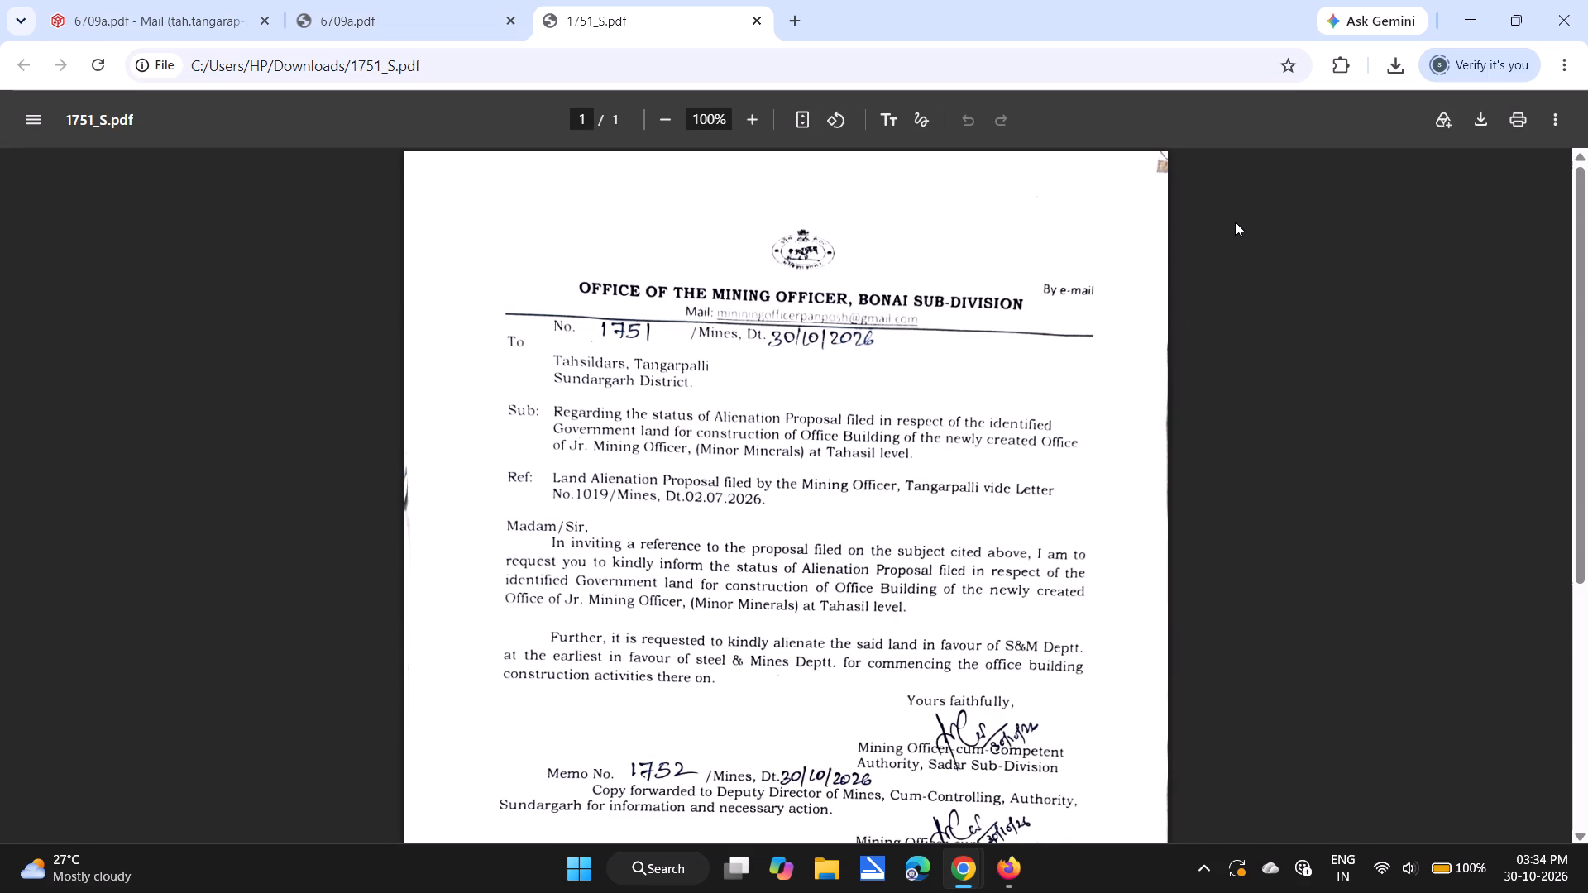
{"action": "scroll", "coordinate": [844, 474], "scroll_direction": "down", "scroll_amount": 5}
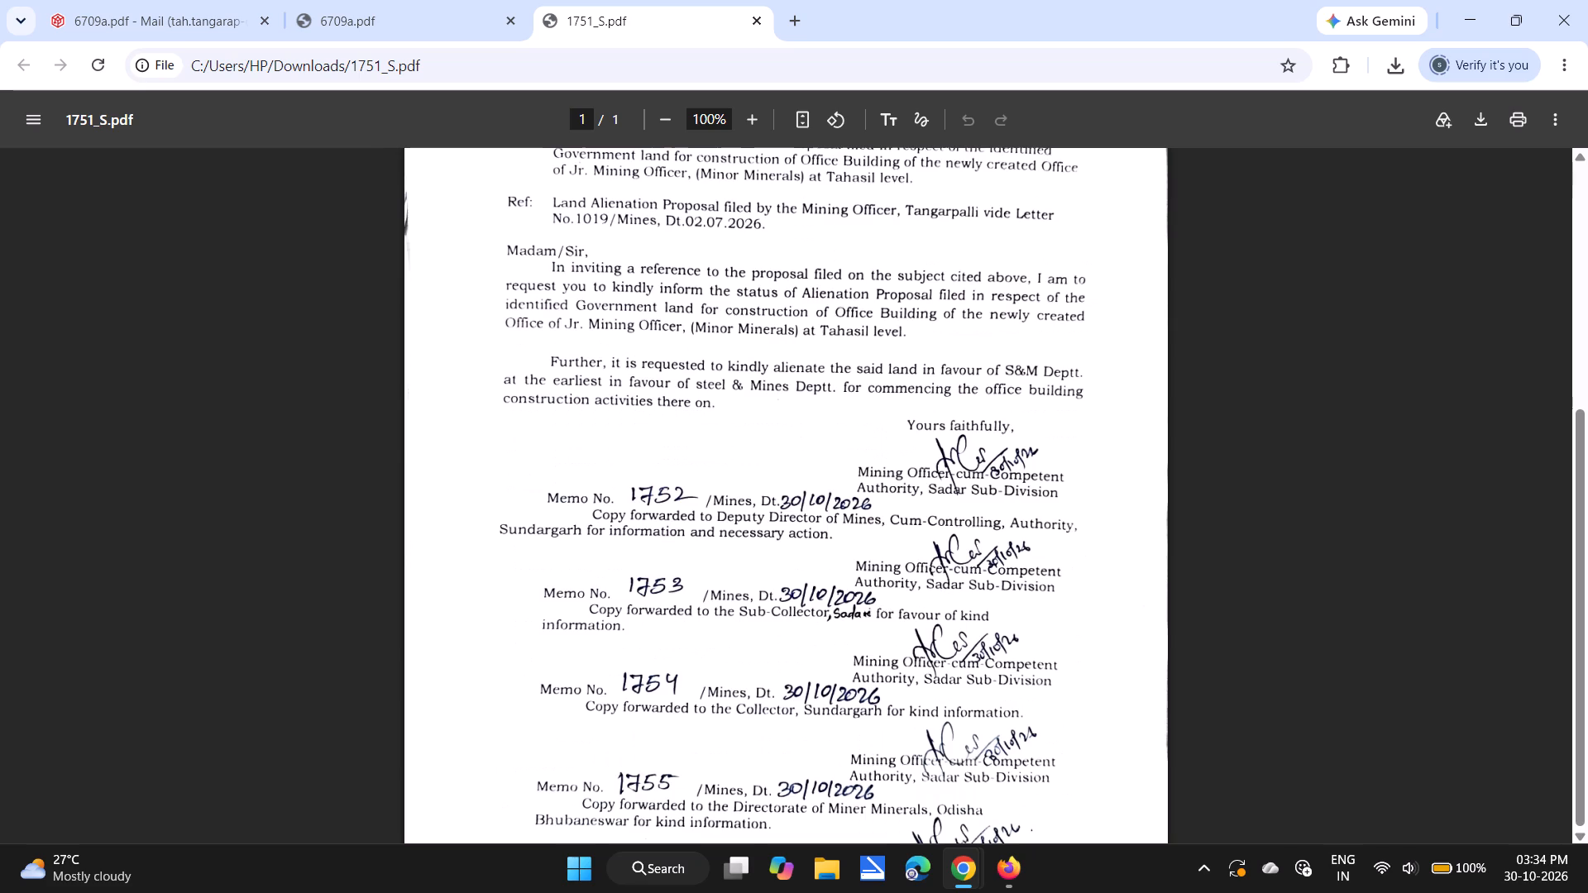
{"action": "scroll", "coordinate": [844, 474], "scroll_direction": "down", "scroll_amount": 3}
{"action": "scroll", "coordinate": [844, 474], "scroll_direction": "up", "scroll_amount": 5}
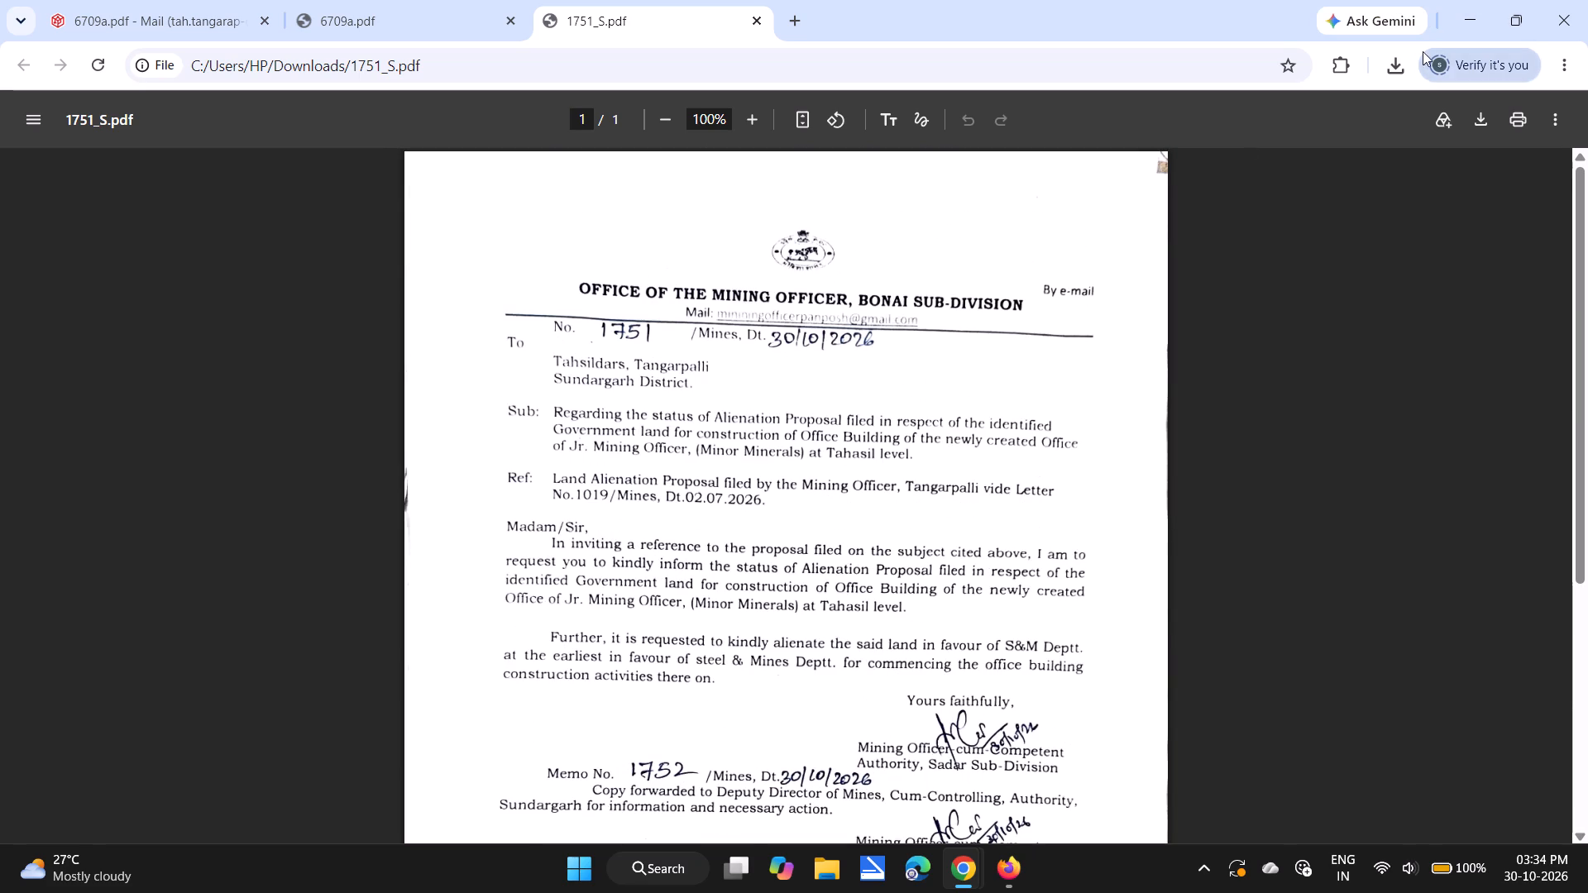
Open the downloaded img20261030_12192295.pdf in its own browser tab and look through both pages of the Board of Revenue survey letter.
{"action": "left_click", "coordinate": [1405, 65]}
{"action": "left_click", "coordinate": [1219, 266]}
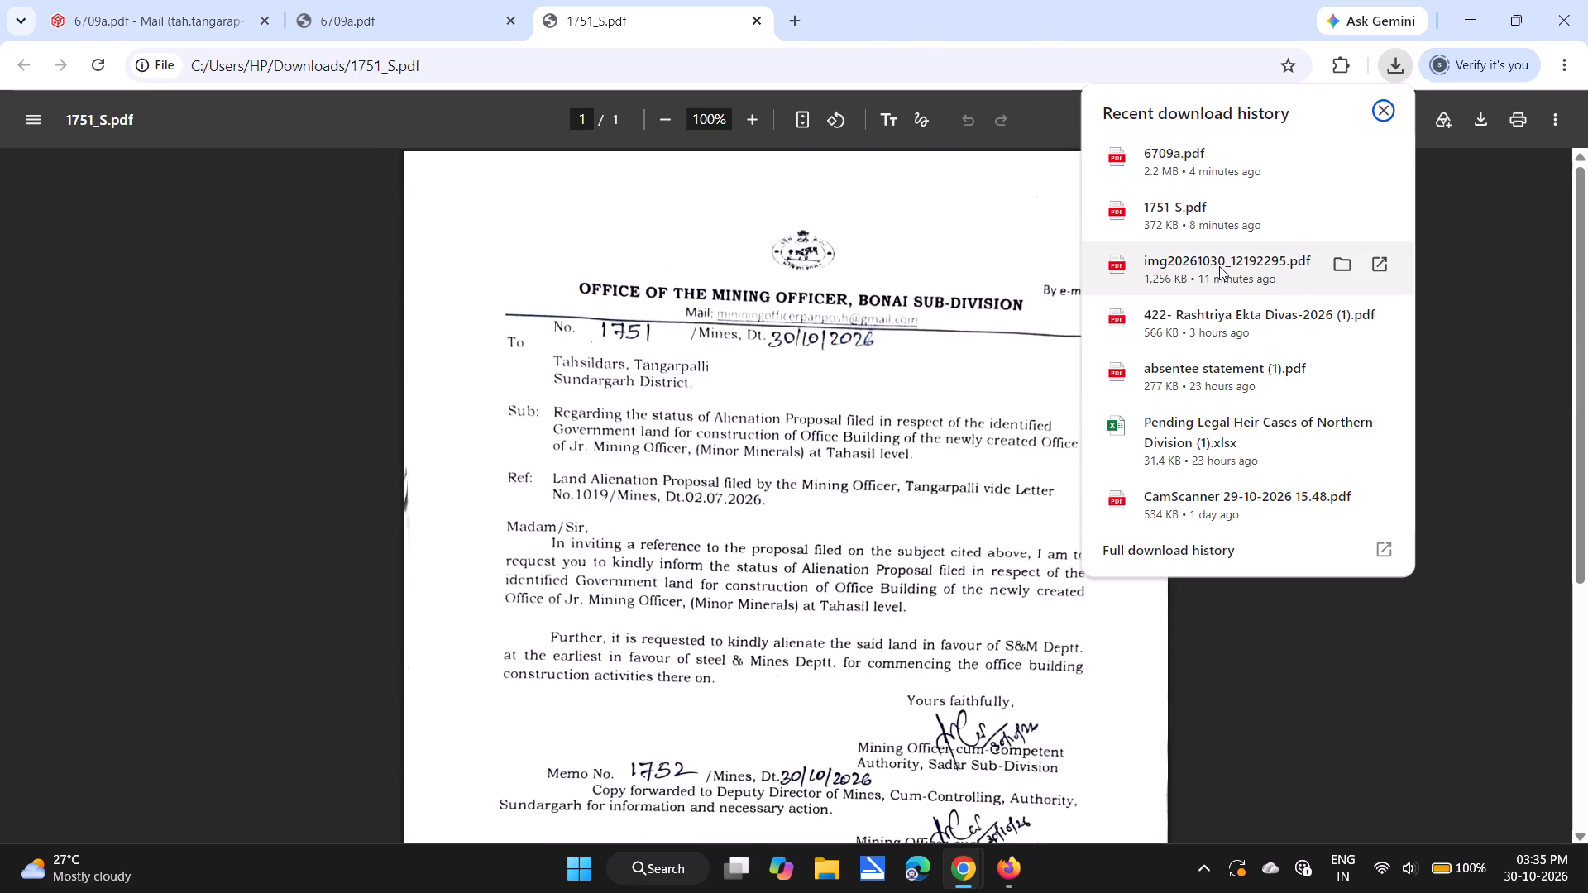
{"action": "scroll", "coordinate": [836, 566], "scroll_direction": "down", "scroll_amount": 5}
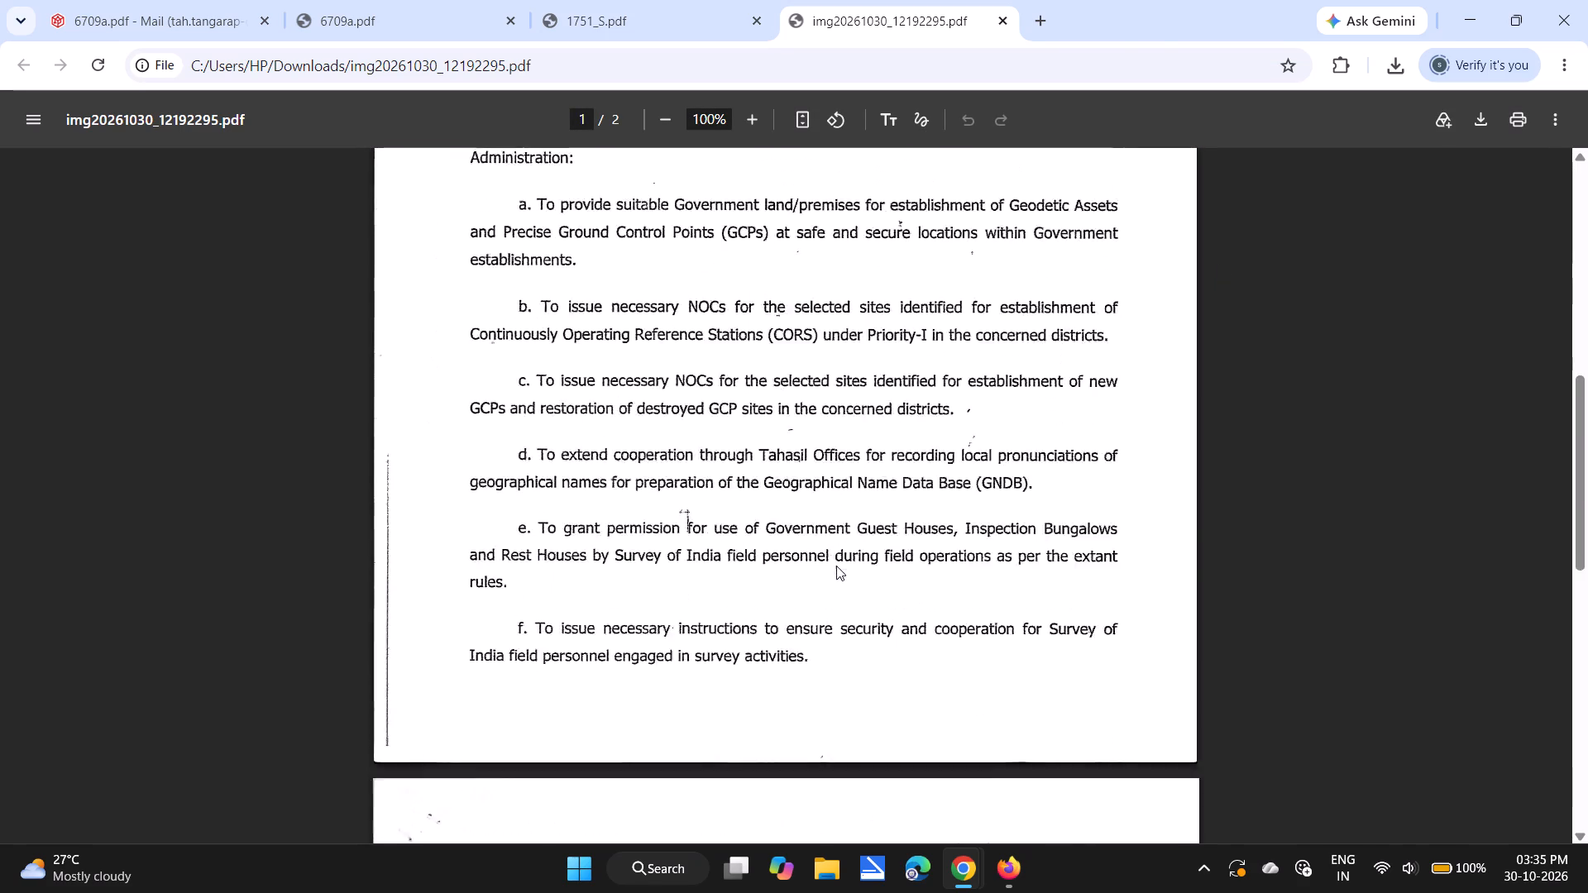
{"action": "scroll", "coordinate": [836, 566], "scroll_direction": "down", "scroll_amount": 6}
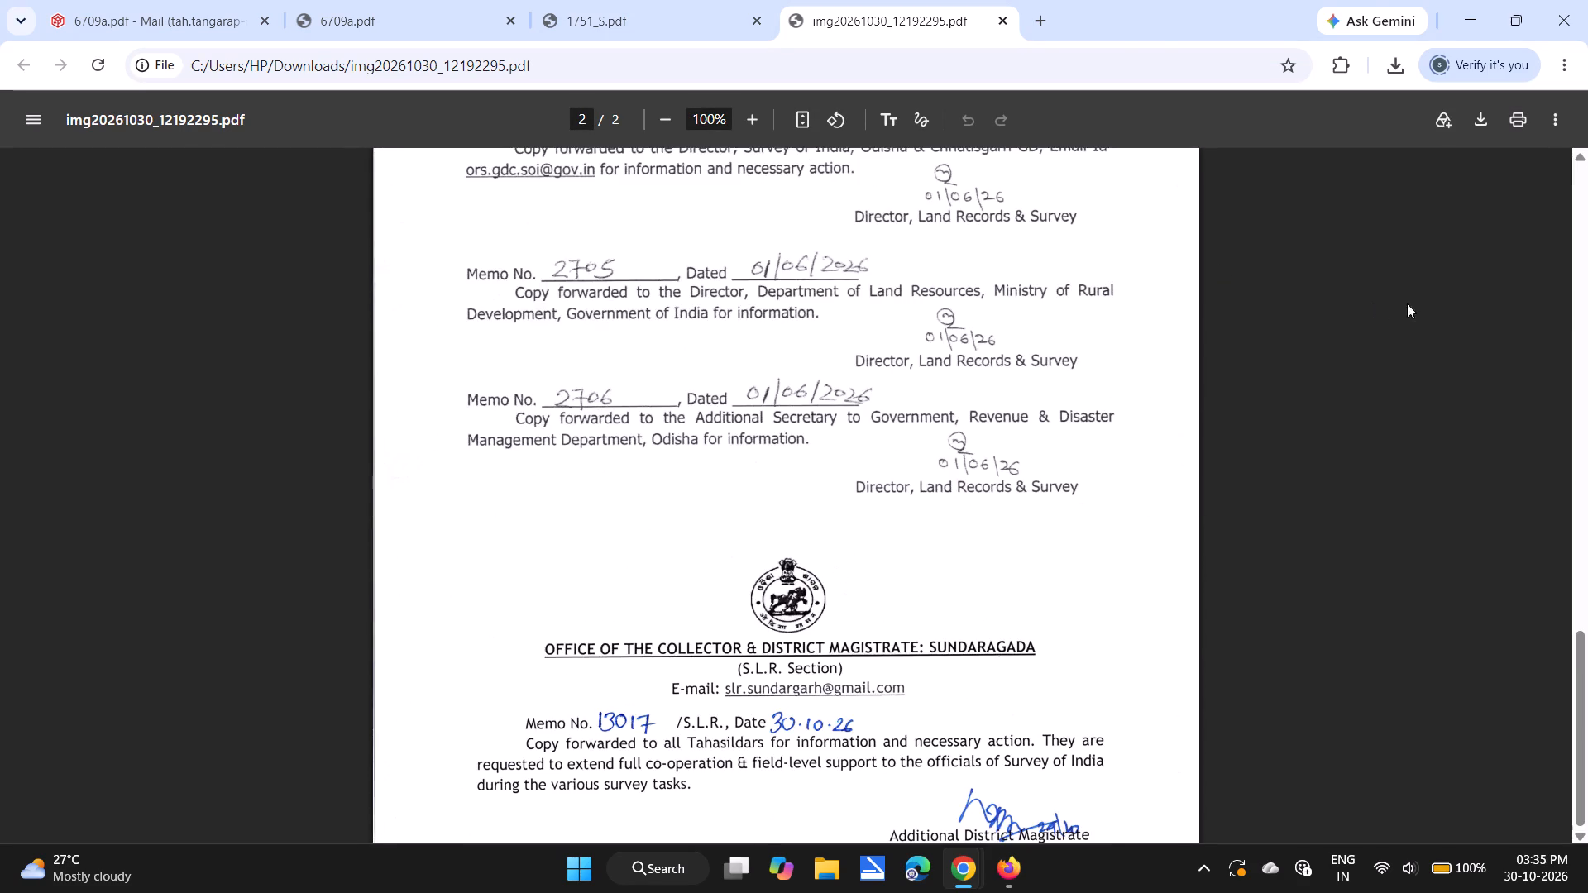
Check the preview and additional settings, and print all pages of img20261030_12192295.pdf on the HP LaserJet, two-sided and scaled Fit to paper.
{"action": "left_click", "coordinate": [1517, 127]}
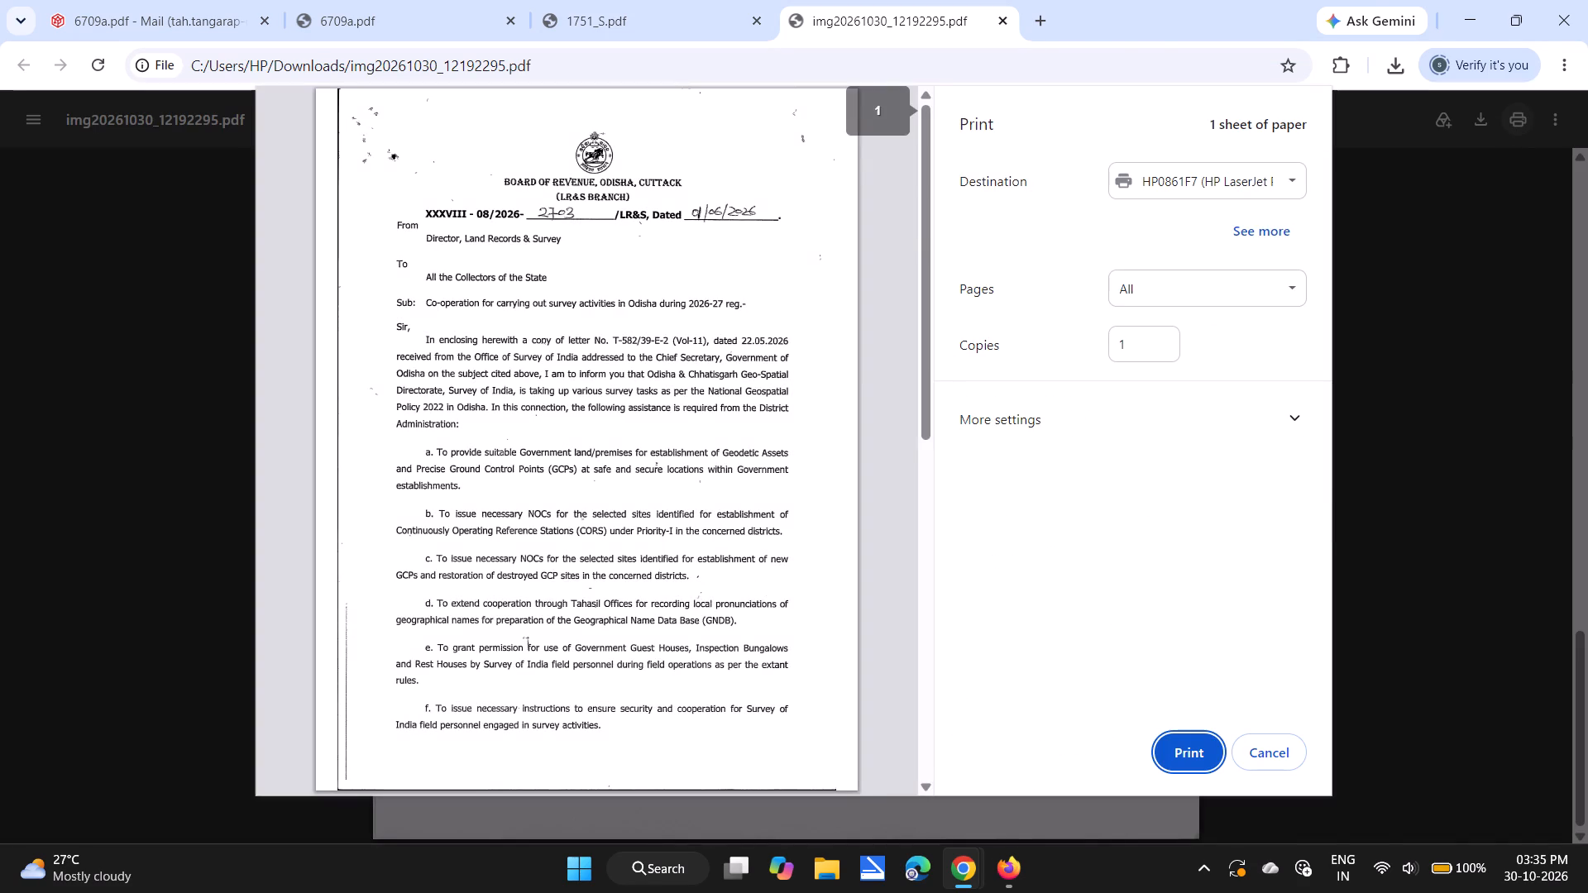
{"action": "scroll", "coordinate": [688, 528], "scroll_direction": "down", "scroll_amount": 6}
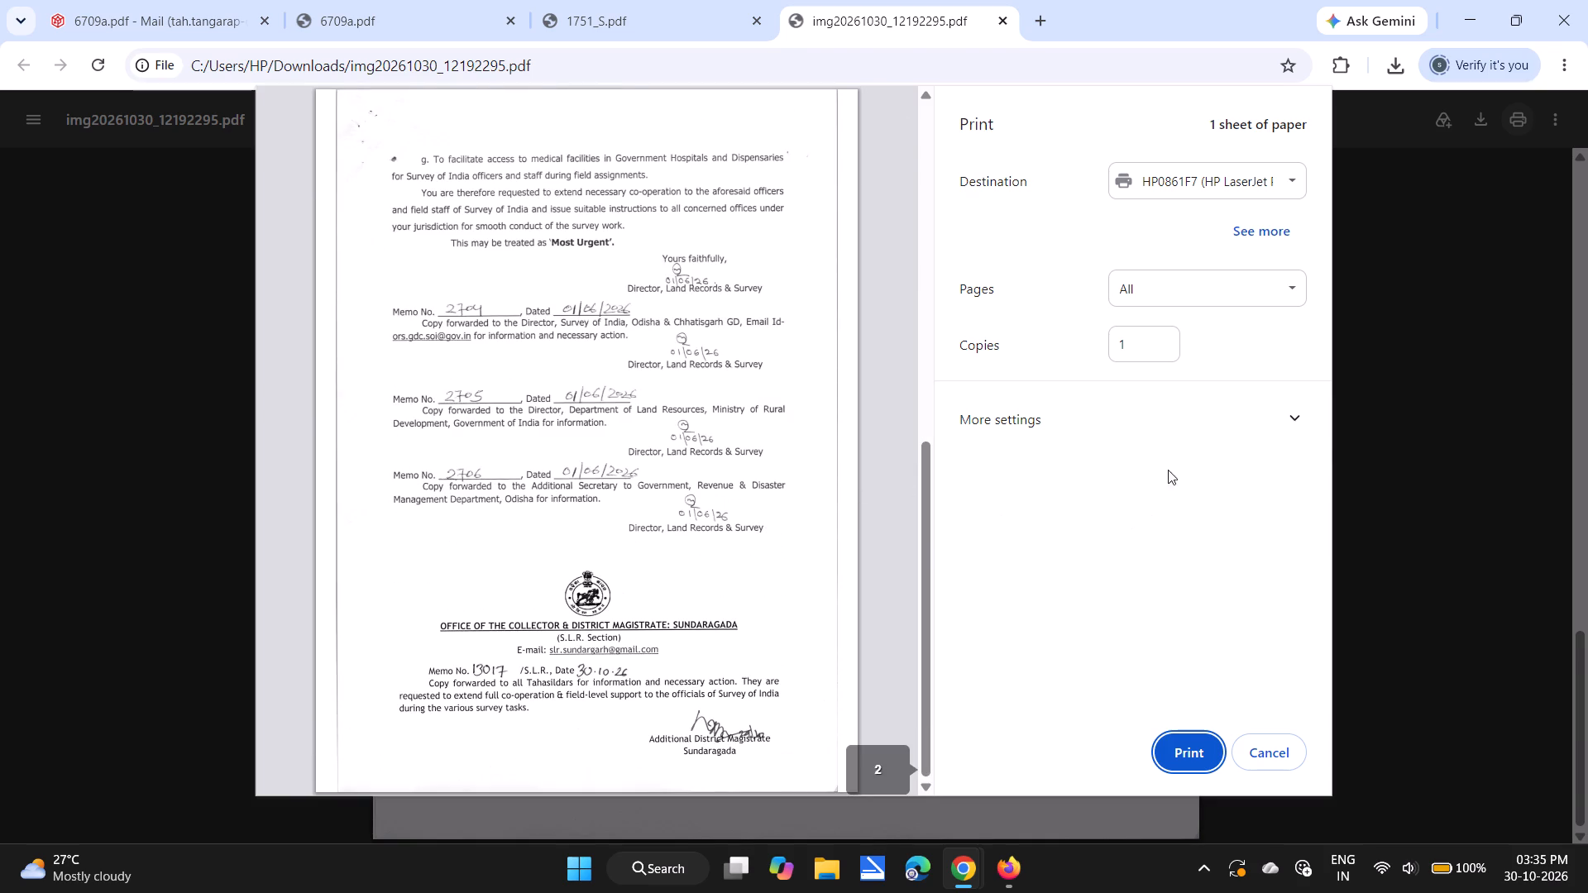
{"action": "left_click", "coordinate": [1255, 436]}
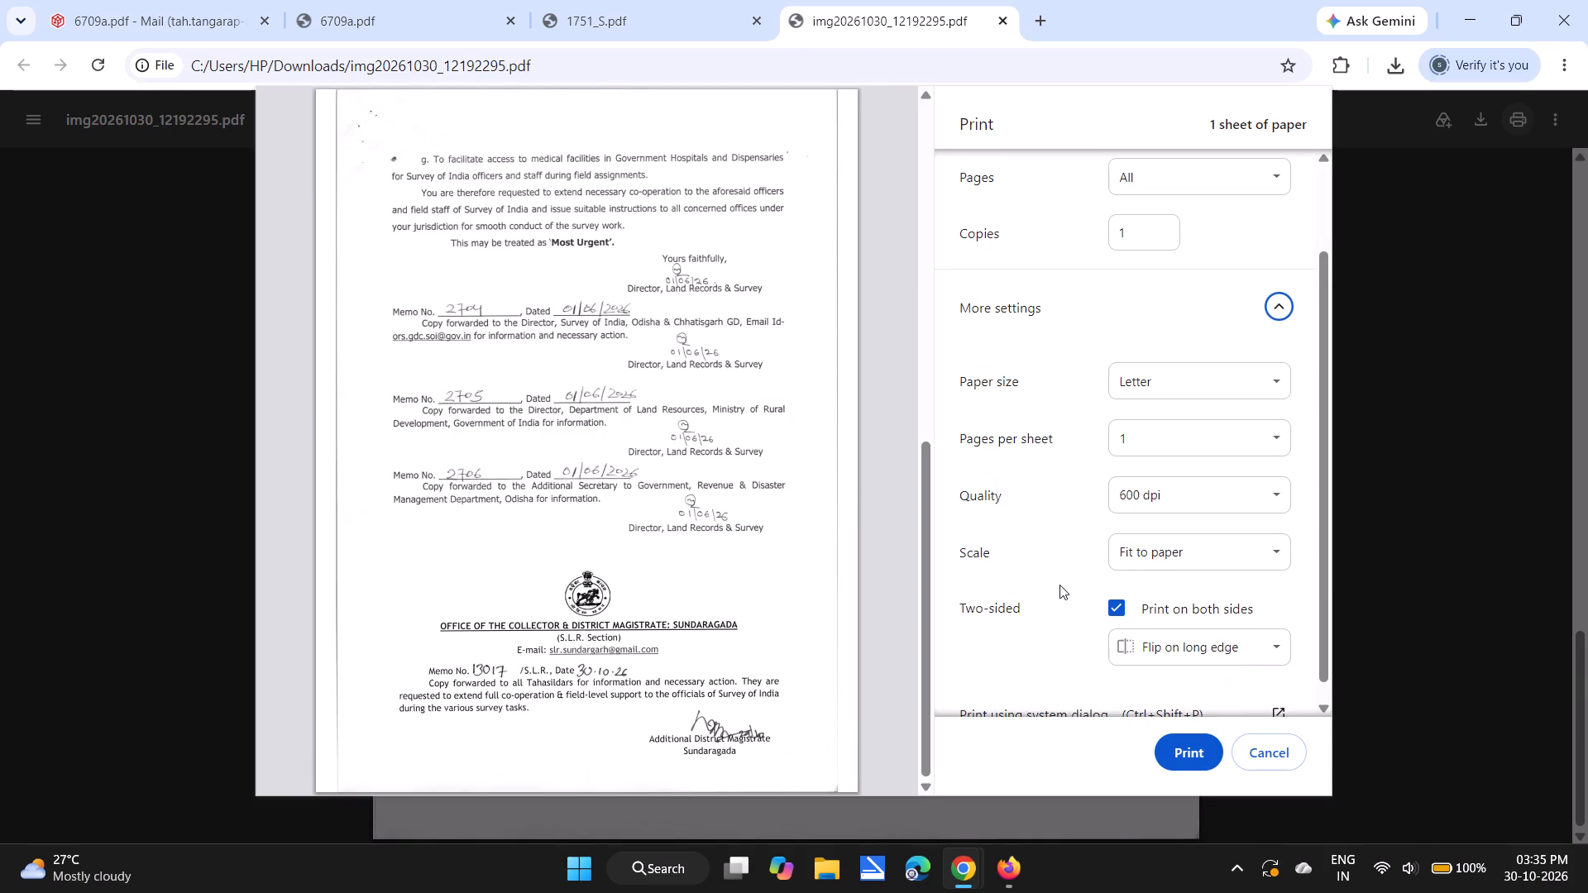
{"action": "left_click", "coordinate": [1178, 751]}
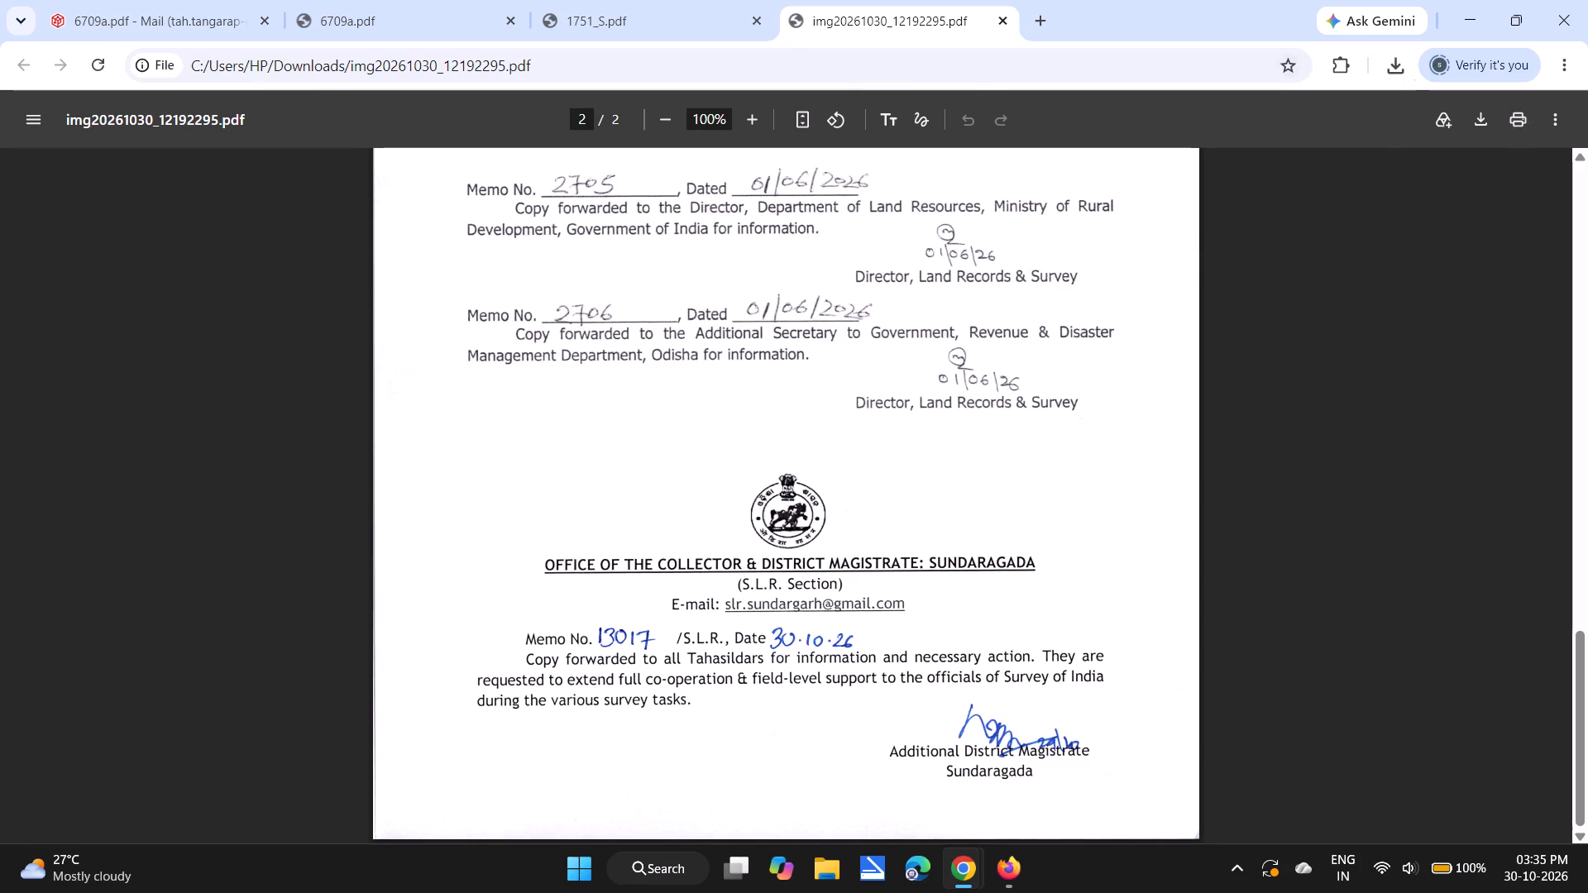
Return to 1751_S.pdf and review the Mining Officer's letter down to its last memo.
{"action": "left_click", "coordinate": [672, 0]}
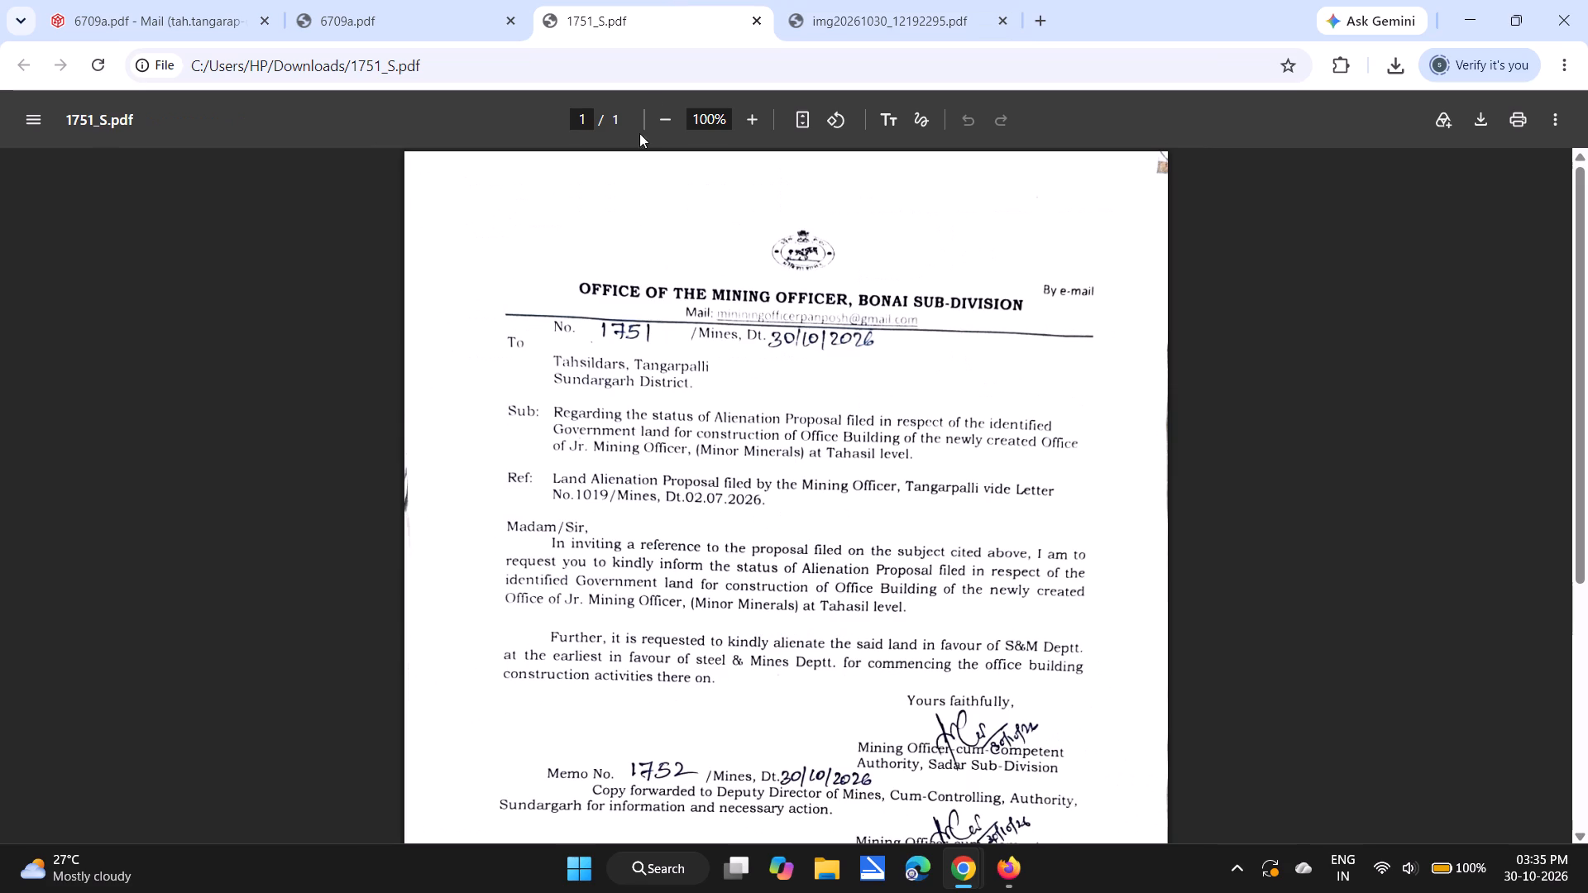
{"action": "scroll", "coordinate": [758, 385], "scroll_direction": "down", "scroll_amount": 1}
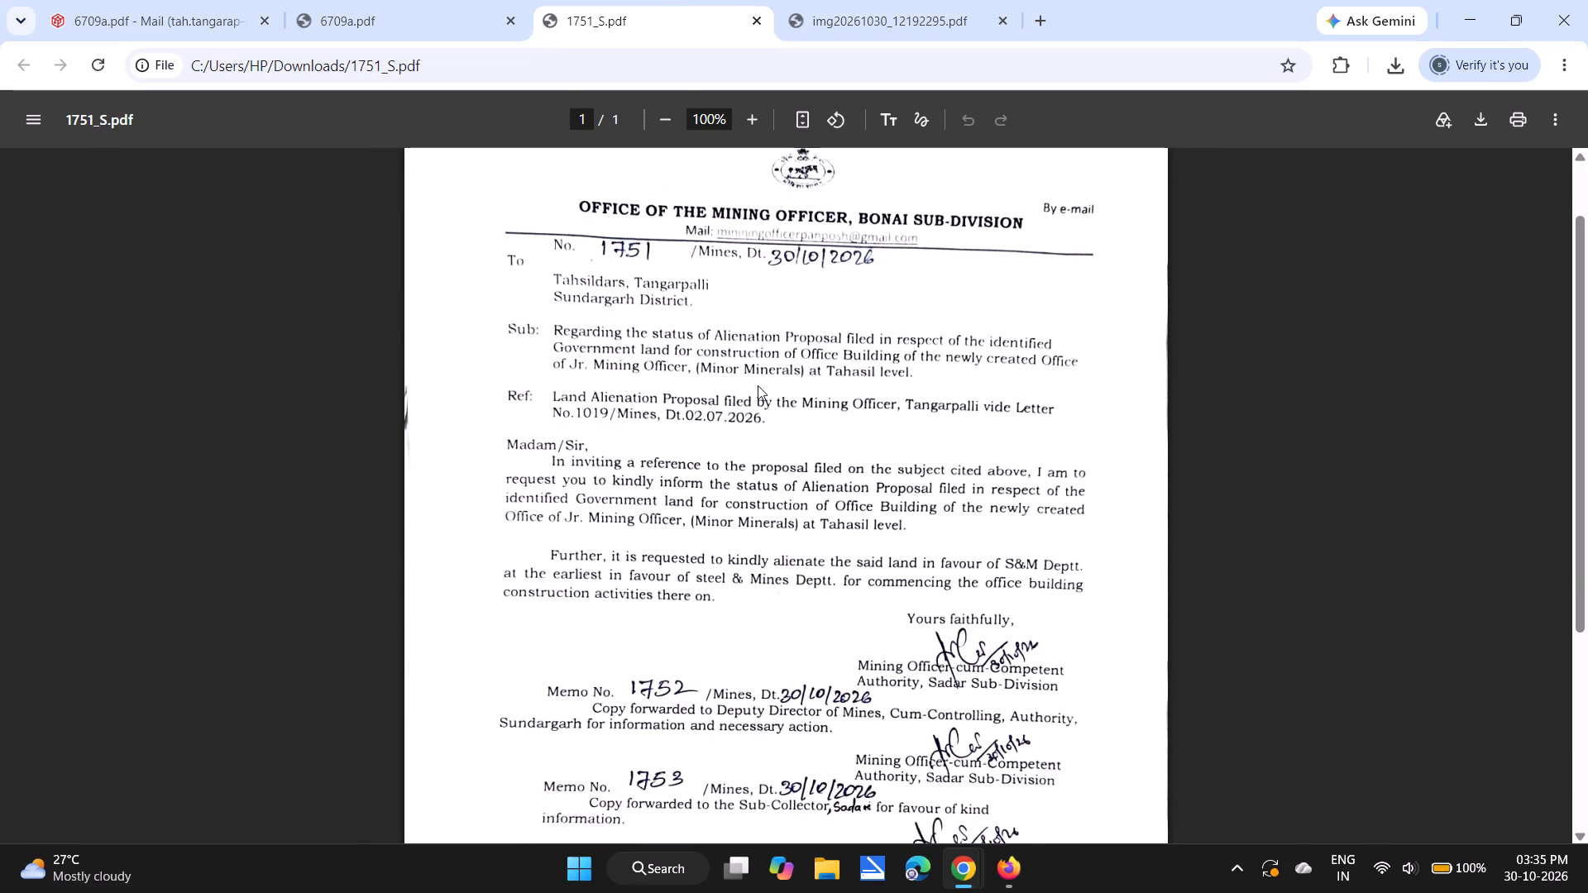
{"action": "scroll", "coordinate": [758, 385], "scroll_direction": "down", "scroll_amount": 8}
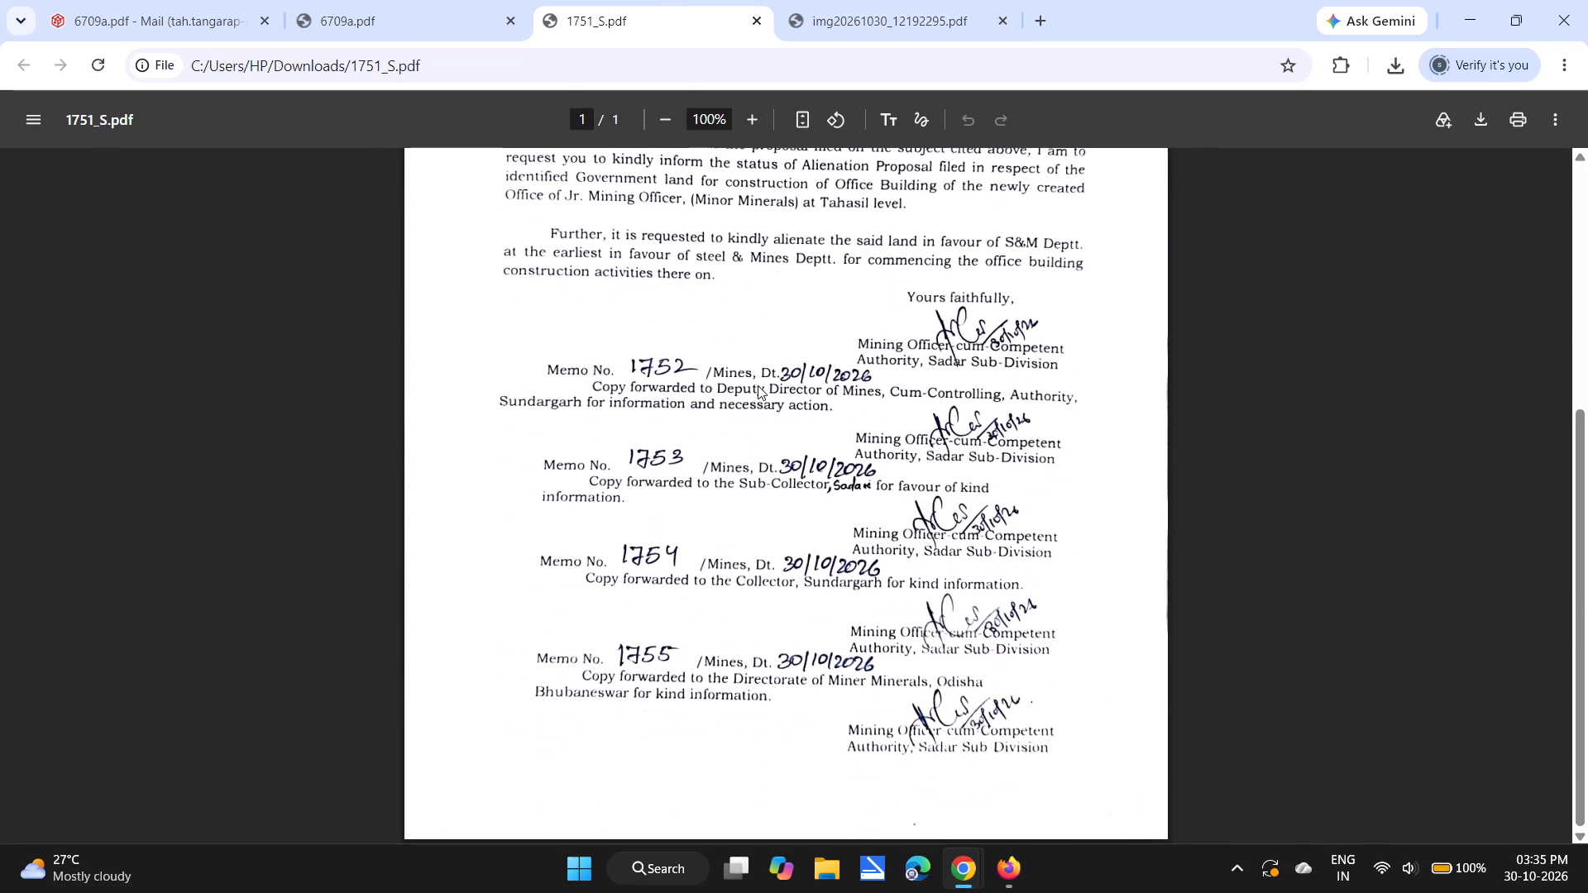
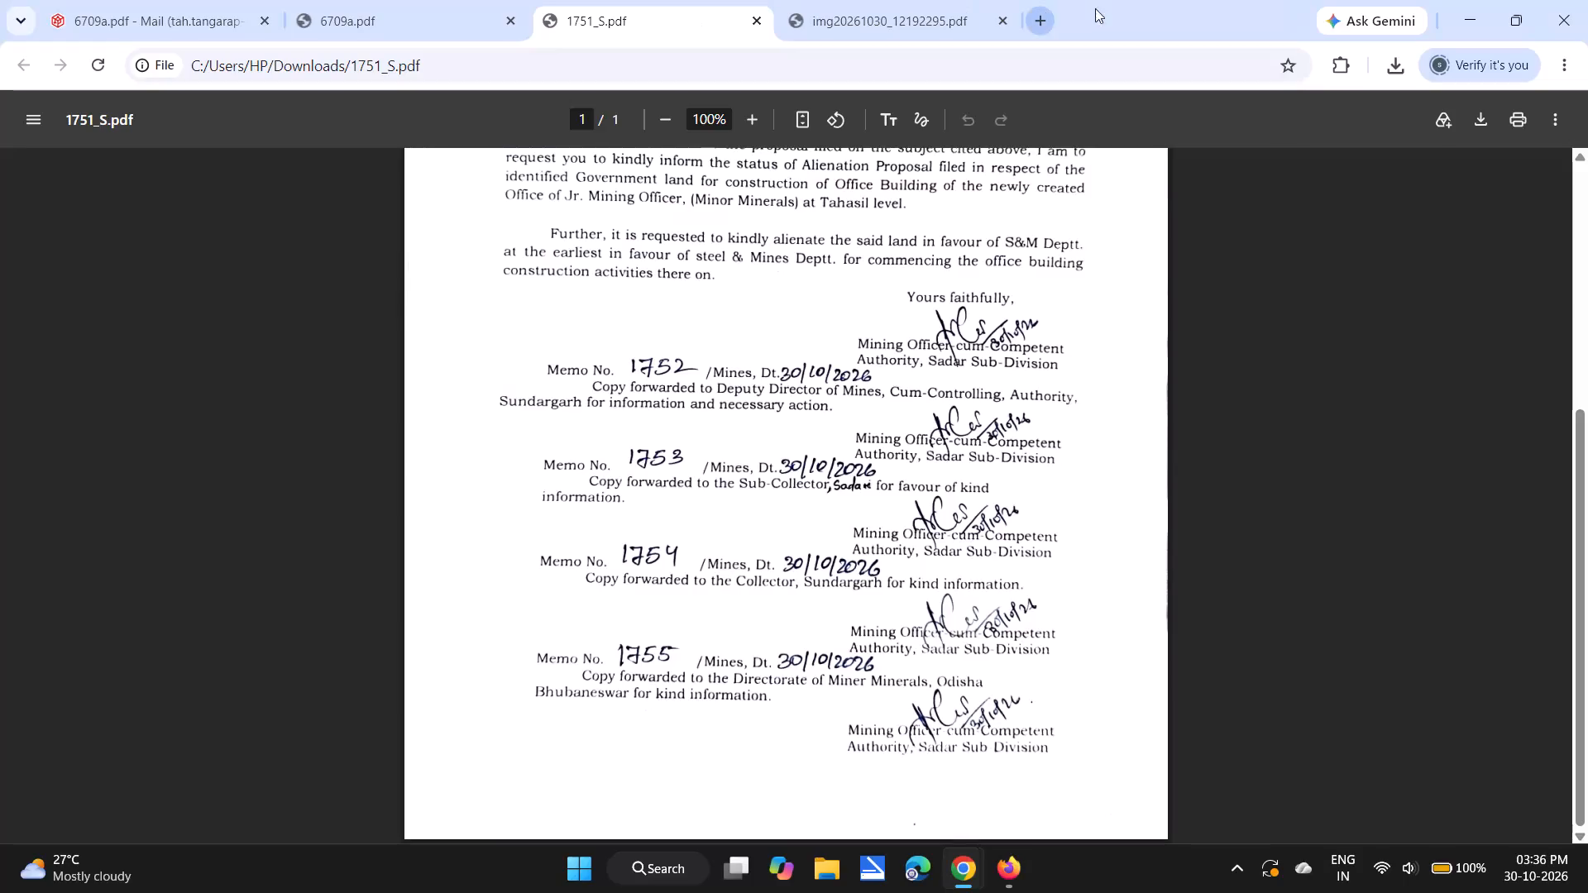
Close the three downloaded letter PDFs, img20261030_12192295.pdf, 1751_S.pdf and 6709a.pdf, leaving only the mail tab open.
{"action": "left_click", "coordinate": [1010, 19]}
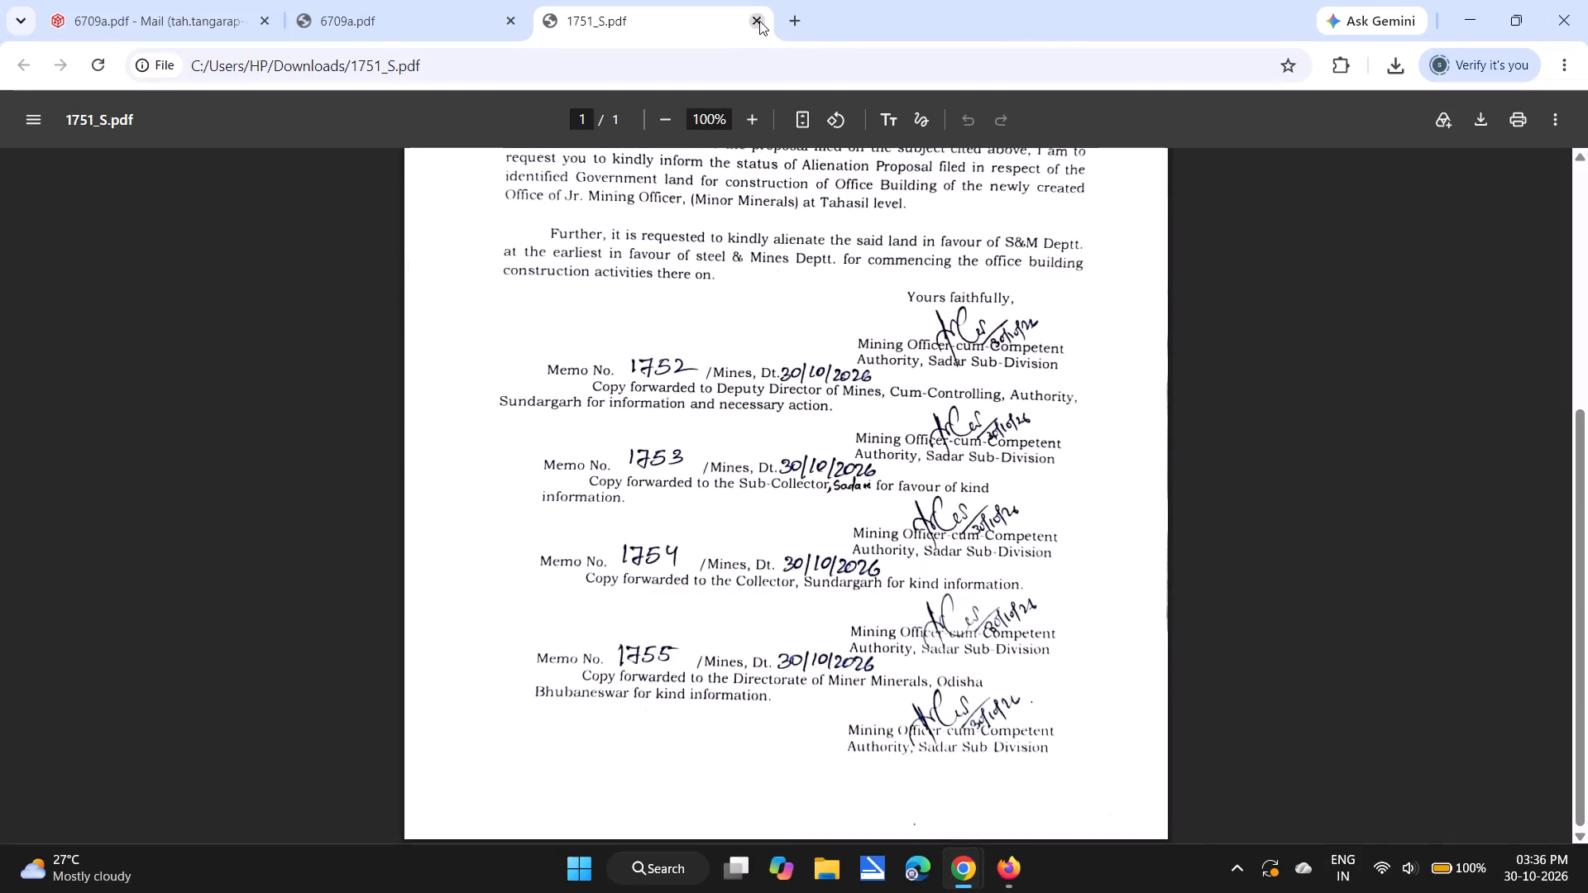
{"action": "left_click", "coordinate": [759, 21]}
{"action": "left_click", "coordinate": [511, 19]}
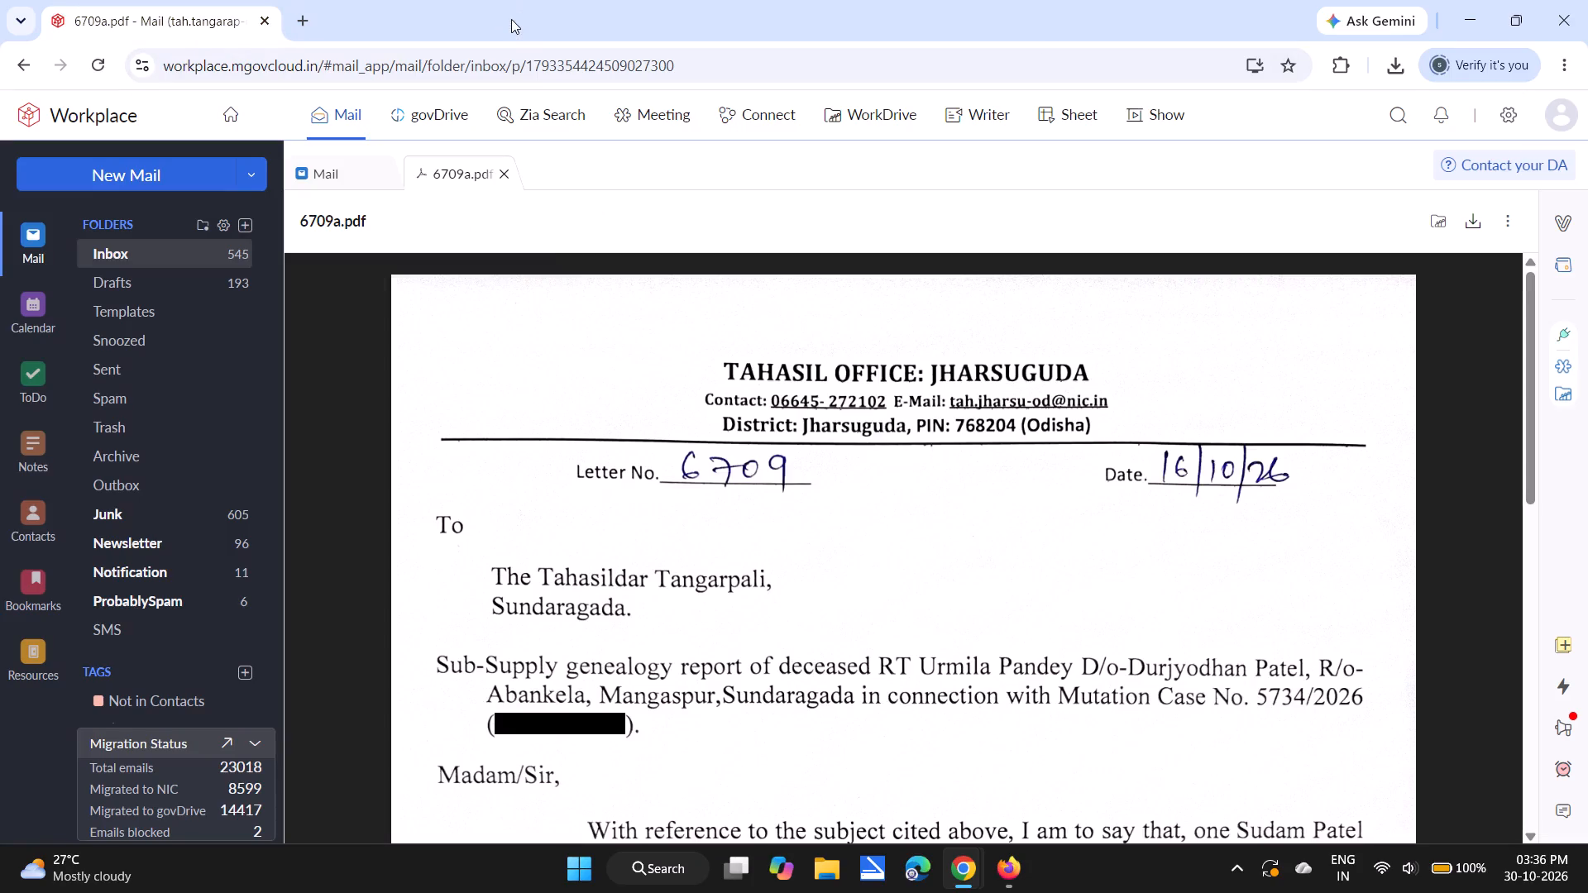